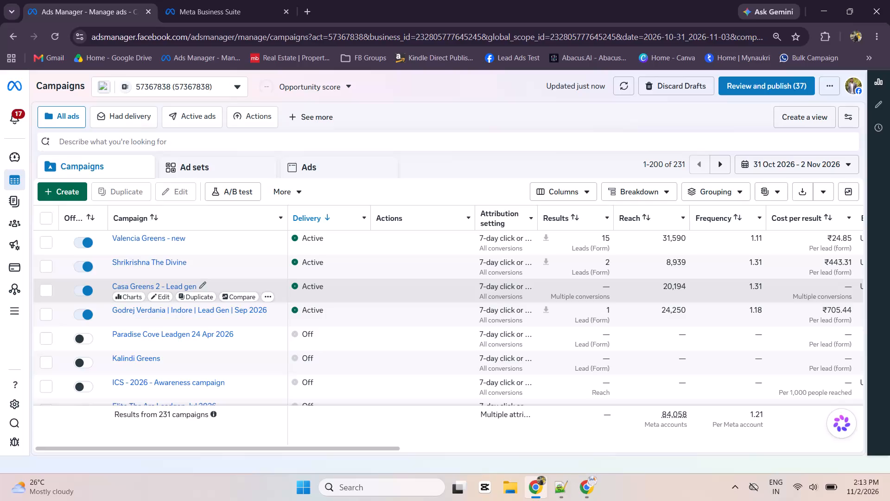
Set the campaign reporting period to 23 October 2026 through 31 October 2026 and apply it.
left_click(792, 161)
left_click(717, 270)
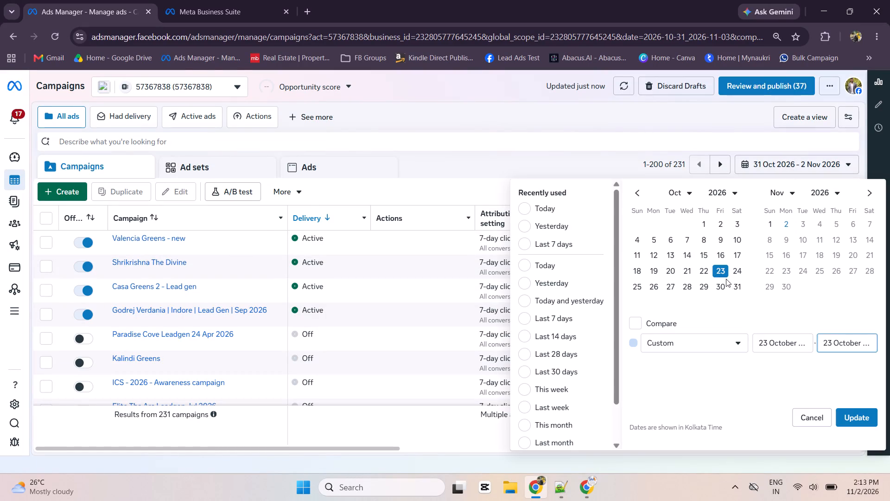
left_click(738, 286)
left_click(859, 414)
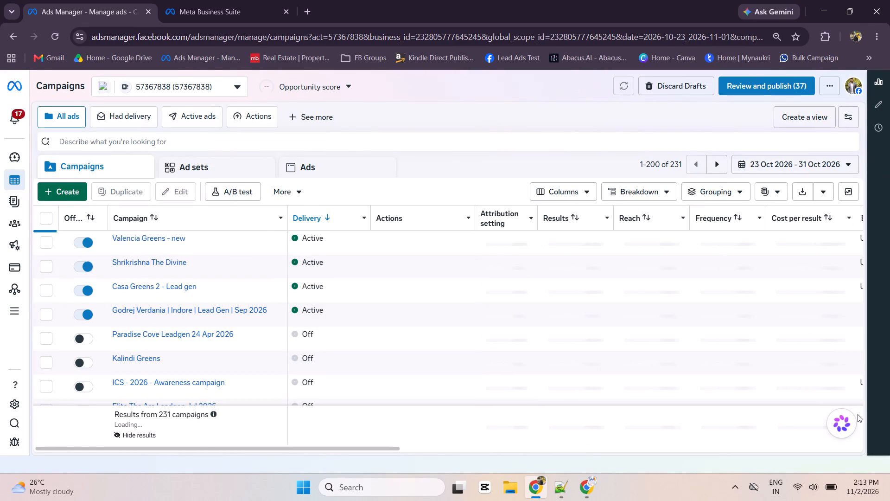
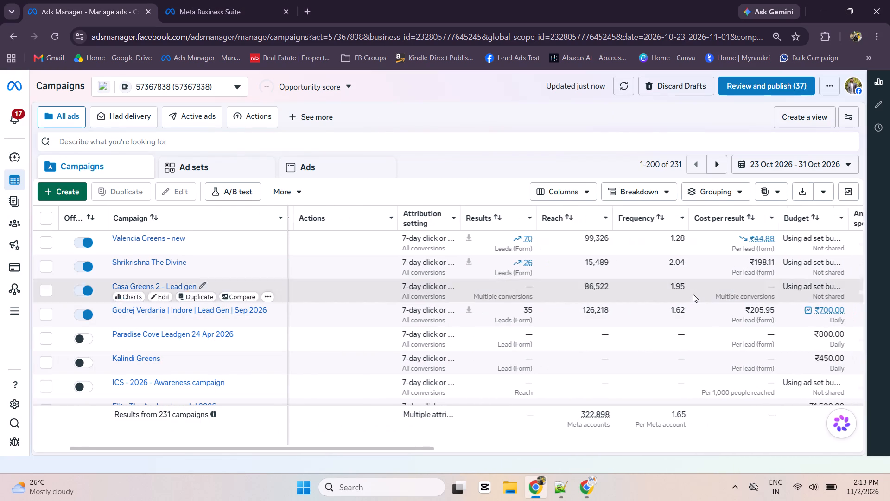
Switch to the TARGET SHEET and enter Casa Greens' amount spent, 4114, as the Week 4 achieved Budget Digital.
scroll(693, 294, "left", 4)
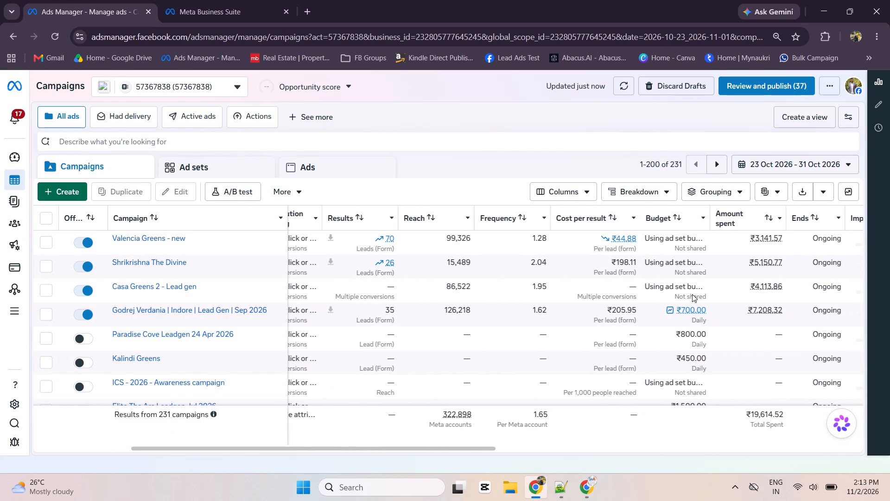
key("alt+Tab")
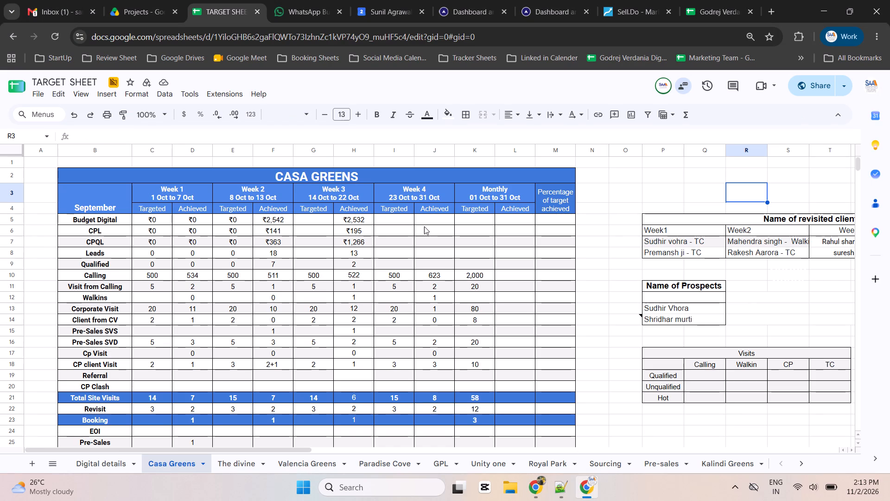
left_click(428, 226)
key("Up")
type("4114")
key("Down")
key("BackSpace")
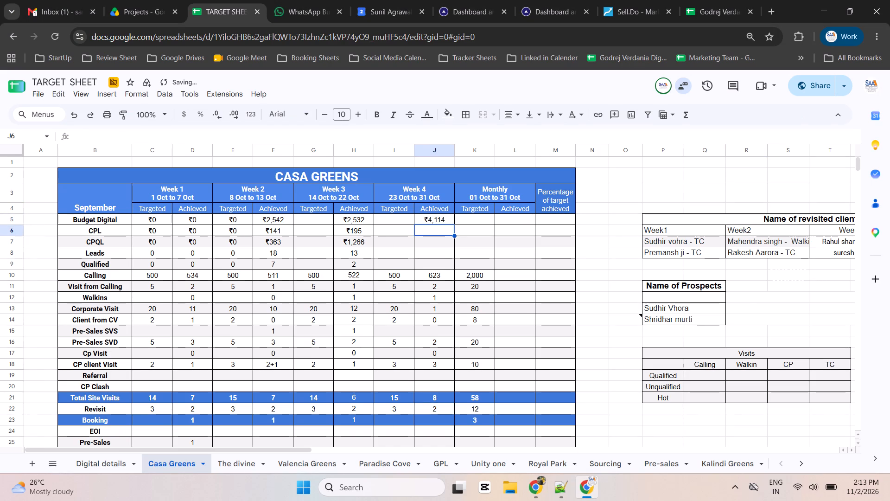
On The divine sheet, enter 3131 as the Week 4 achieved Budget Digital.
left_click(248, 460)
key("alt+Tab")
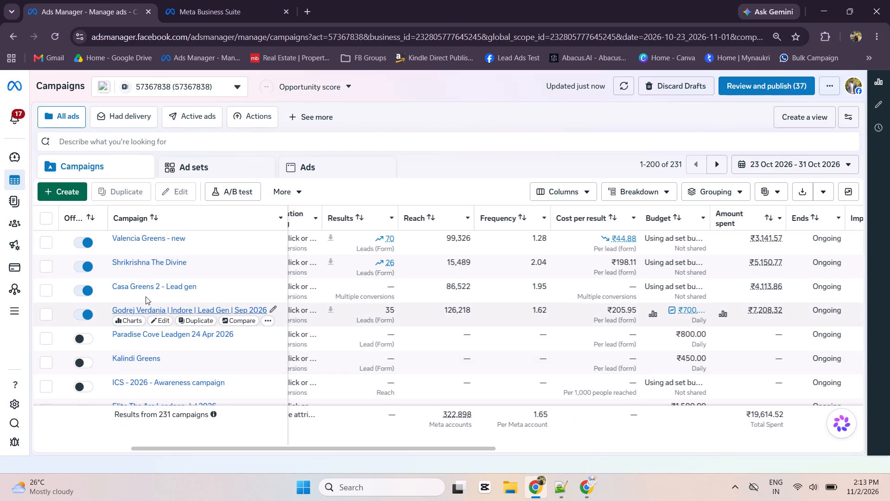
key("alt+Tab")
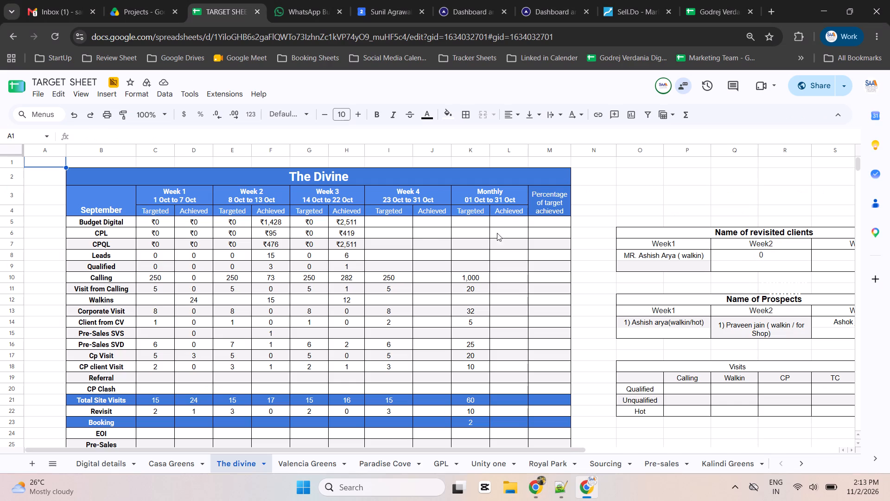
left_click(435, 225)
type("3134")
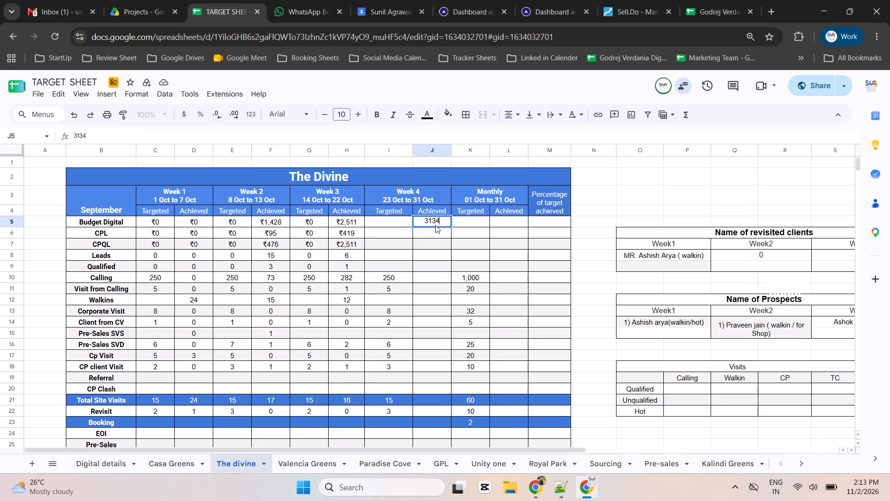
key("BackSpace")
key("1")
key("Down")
Recheck the Shrikrishna The Divine campaign's amount spent and set The divine sheet's Week 4 achieved Budget Digital to 5150.
key("alt+Tab")
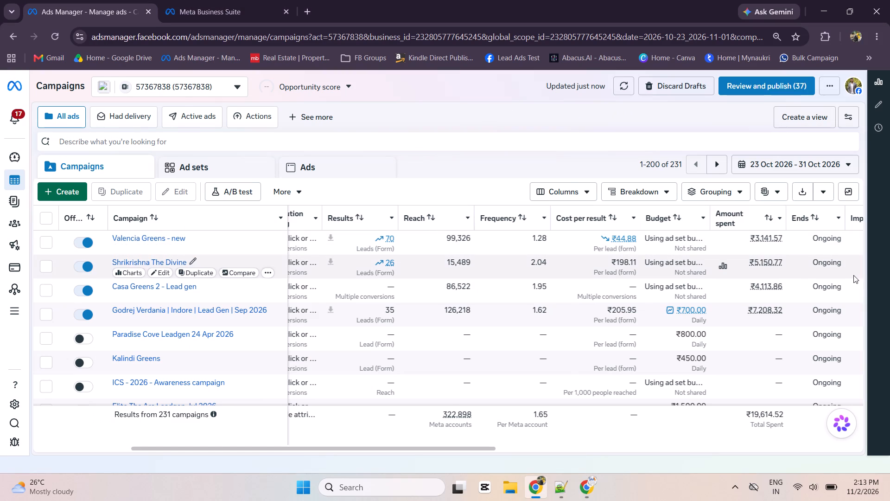
key("alt+Tab")
left_click(322, 475)
left_click(318, 467)
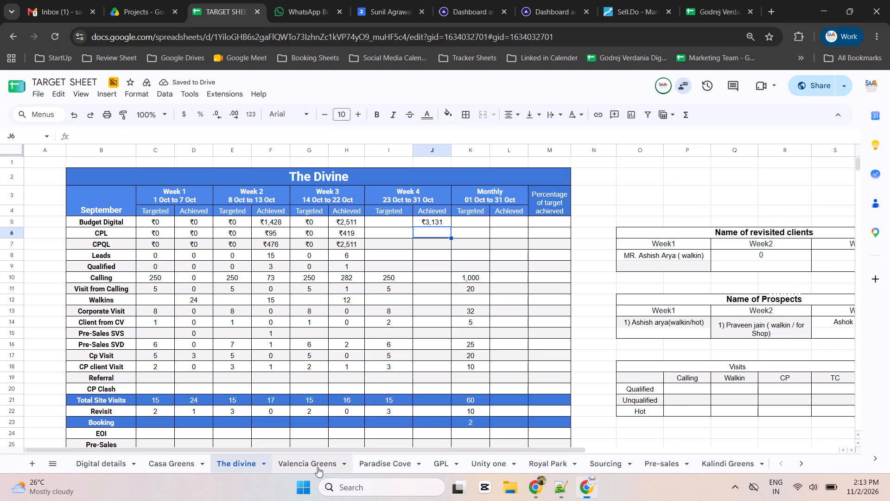
key("alt+Tab")
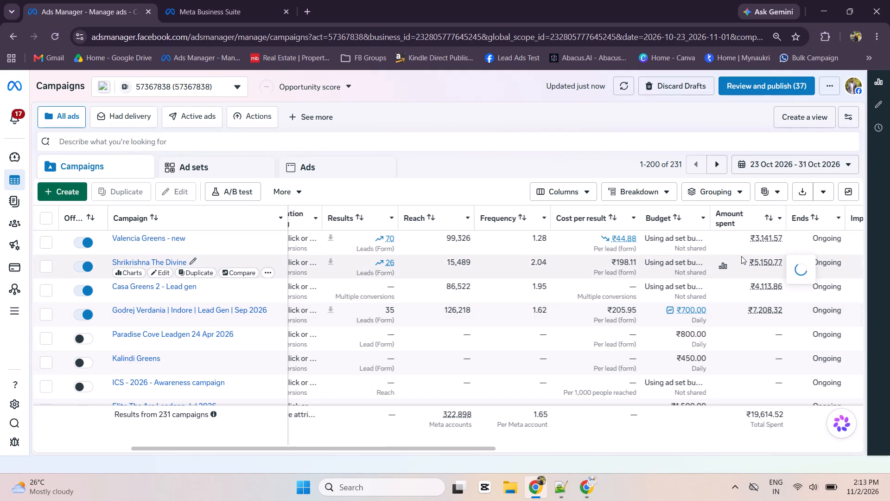
key("alt+Tab")
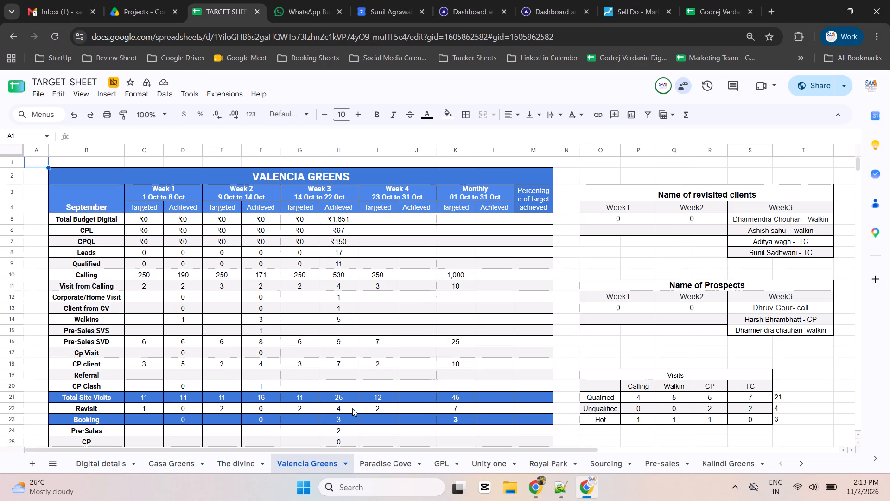
left_click(242, 465)
left_click(438, 222)
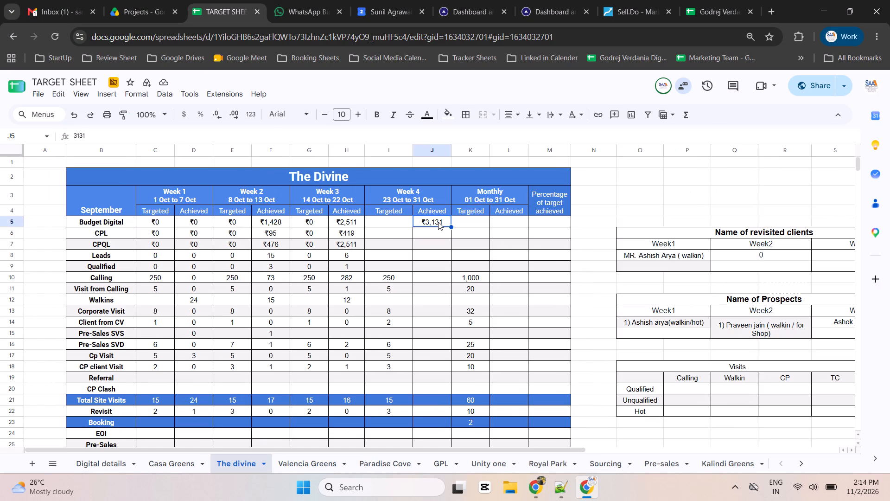
type("515")
key("0")
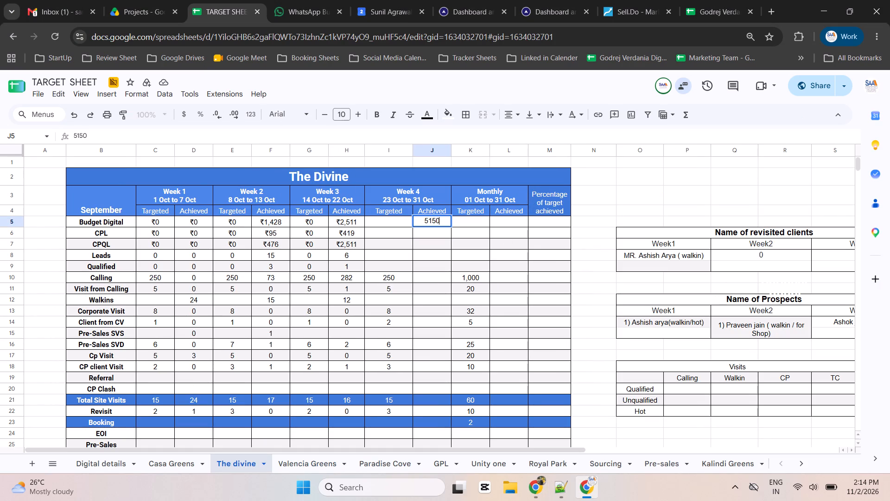
key("Right")
On the Valencia Greens sheet, enter the campaign's amount spent, 3141, as the Week 4 achieved Total Budget Digital.
left_click(324, 459)
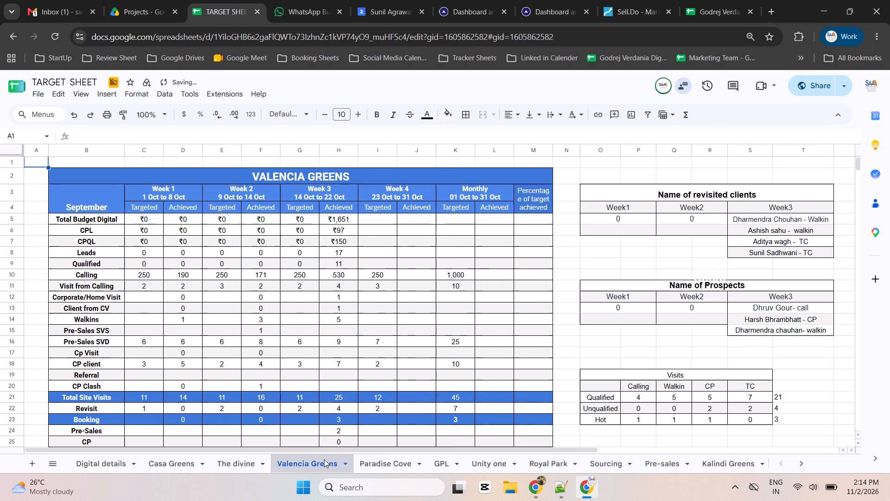
key("alt+Tab")
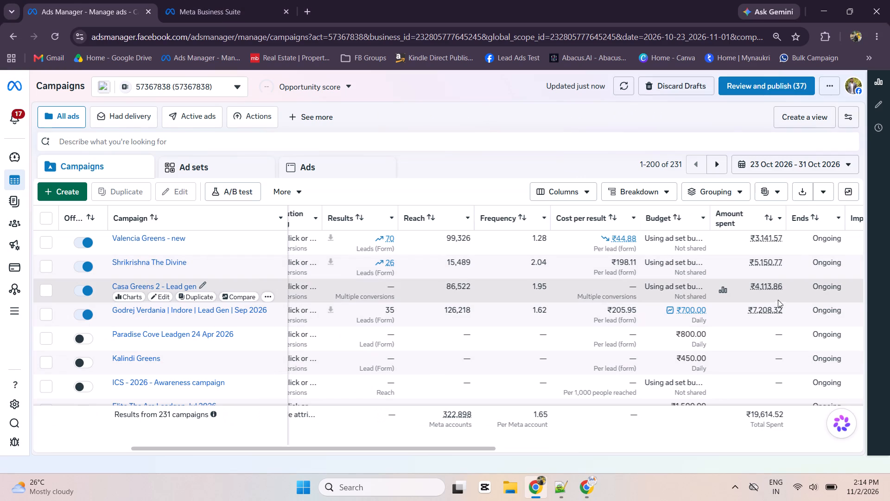
key("alt+Tab")
left_click(420, 217)
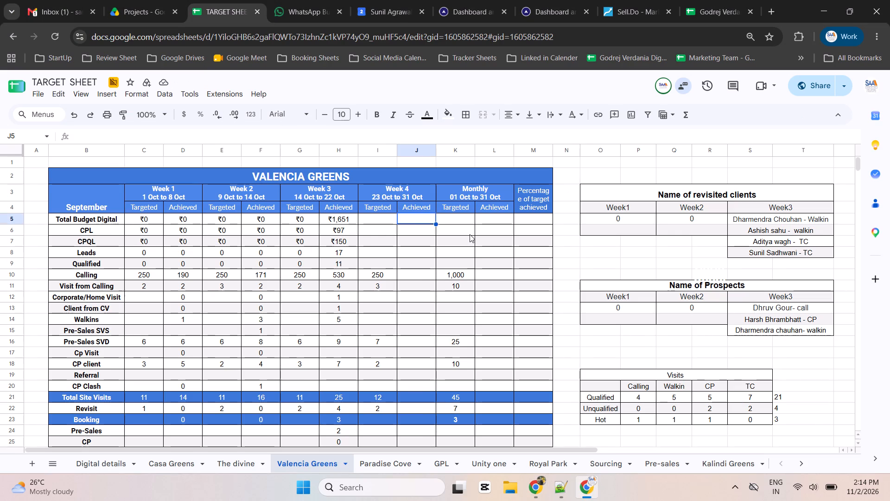
type("3141")
key("Down")
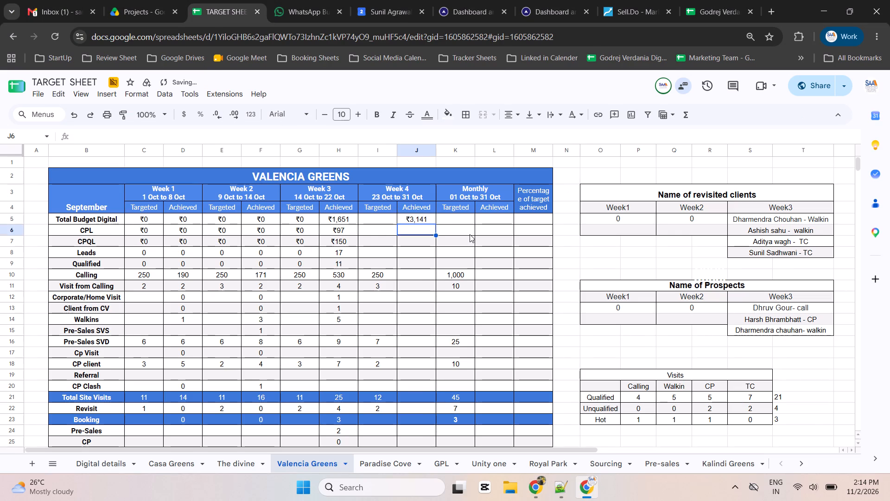
On the Paradise Cove sheet, enter 8354 as the Week 4 achieved Total Budget Digital.
key("alt+Tab")
key("alt+Tab")
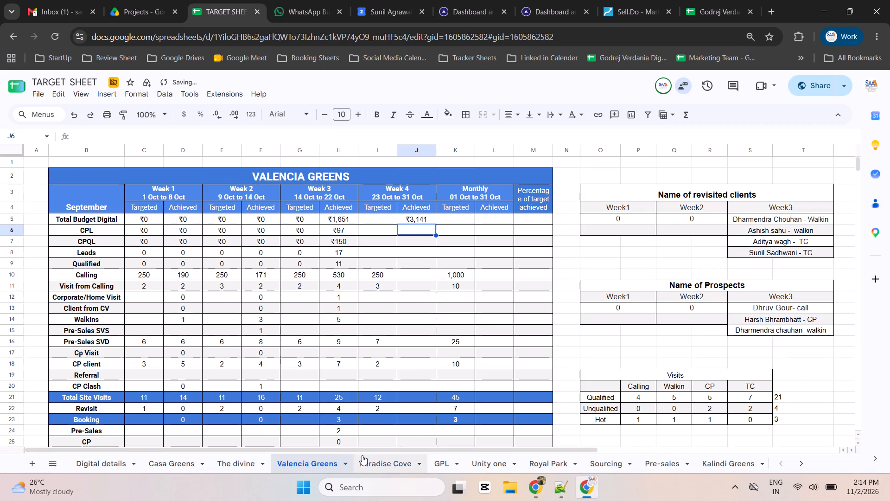
left_click(407, 464)
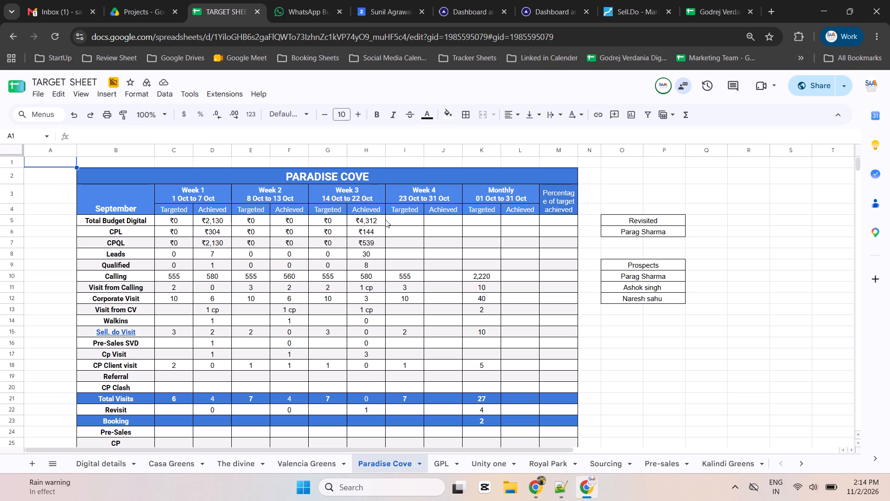
left_click(445, 217)
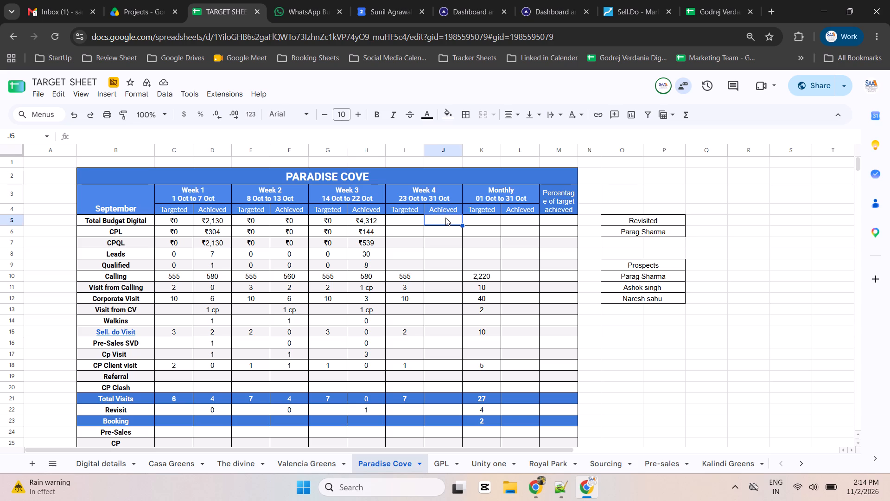
type("835")
key("4")
key("Down")
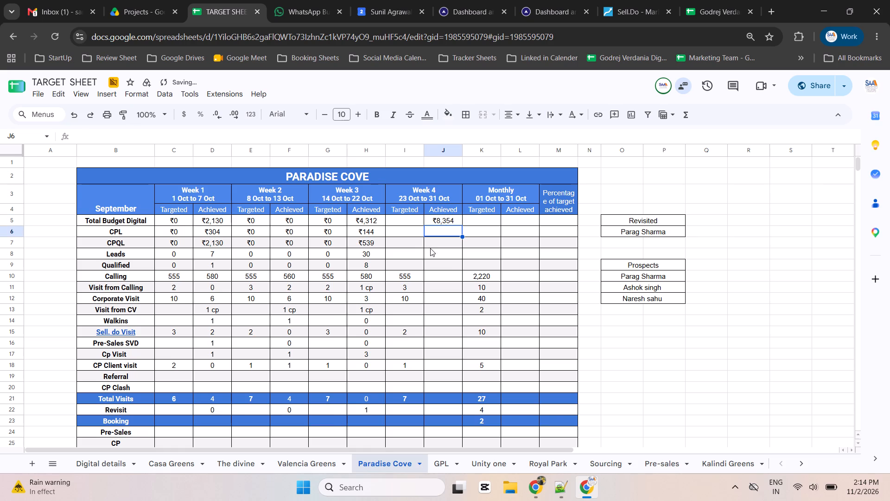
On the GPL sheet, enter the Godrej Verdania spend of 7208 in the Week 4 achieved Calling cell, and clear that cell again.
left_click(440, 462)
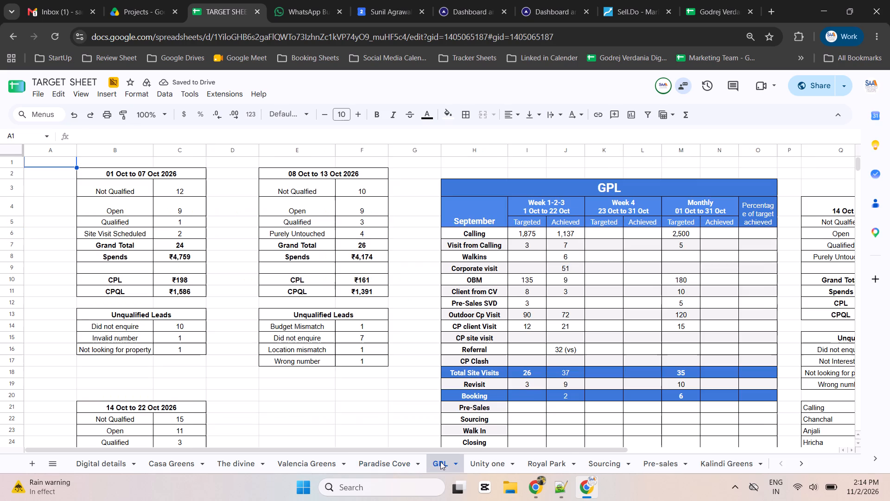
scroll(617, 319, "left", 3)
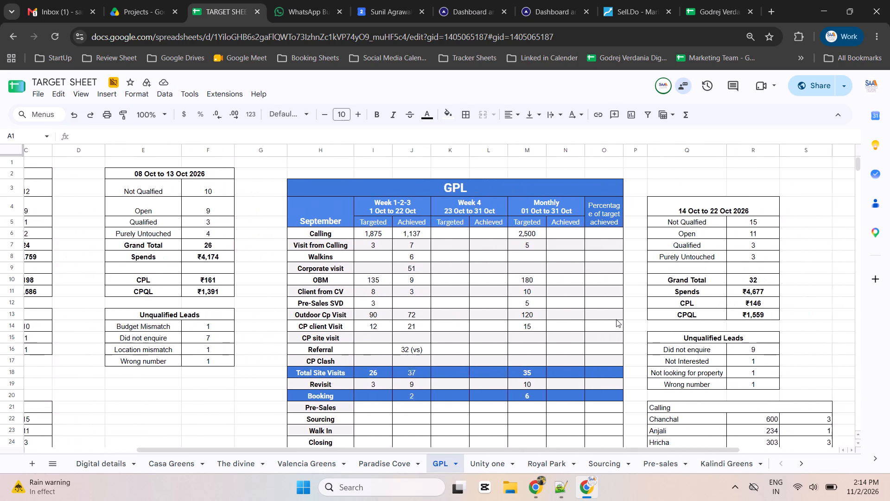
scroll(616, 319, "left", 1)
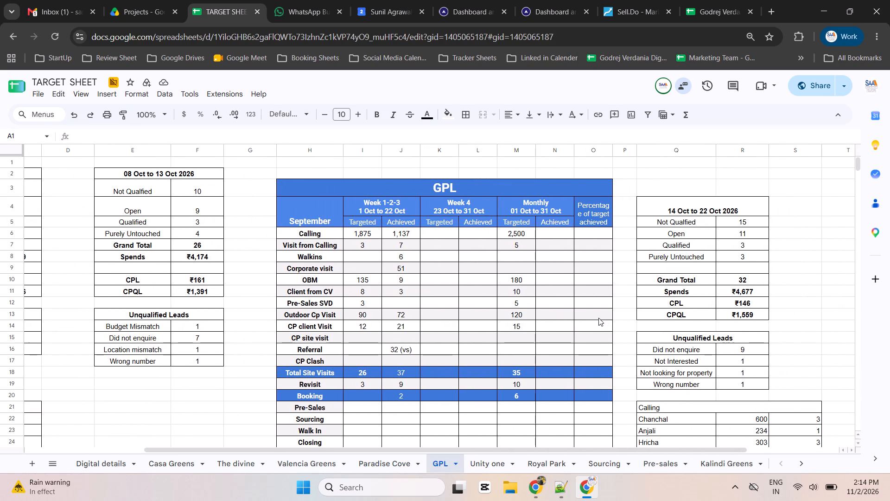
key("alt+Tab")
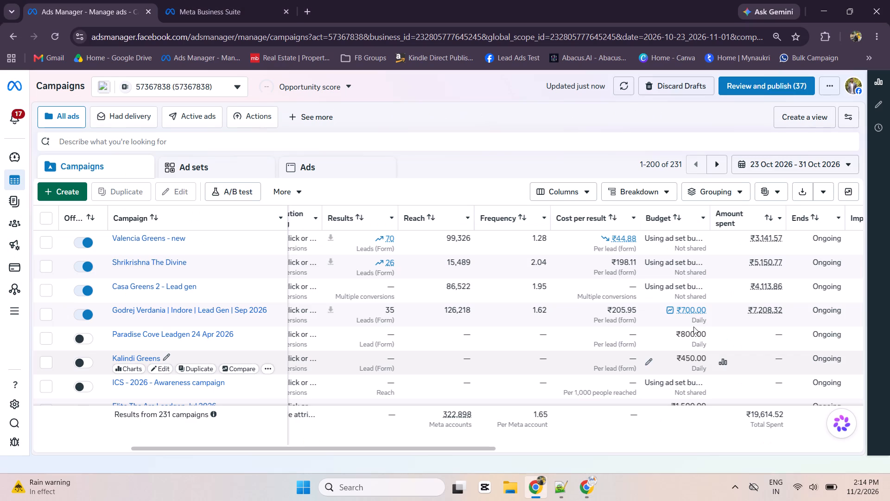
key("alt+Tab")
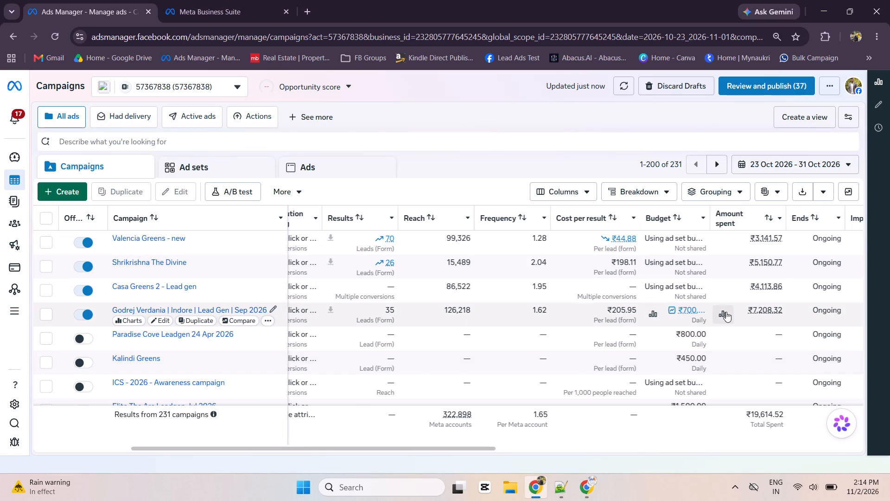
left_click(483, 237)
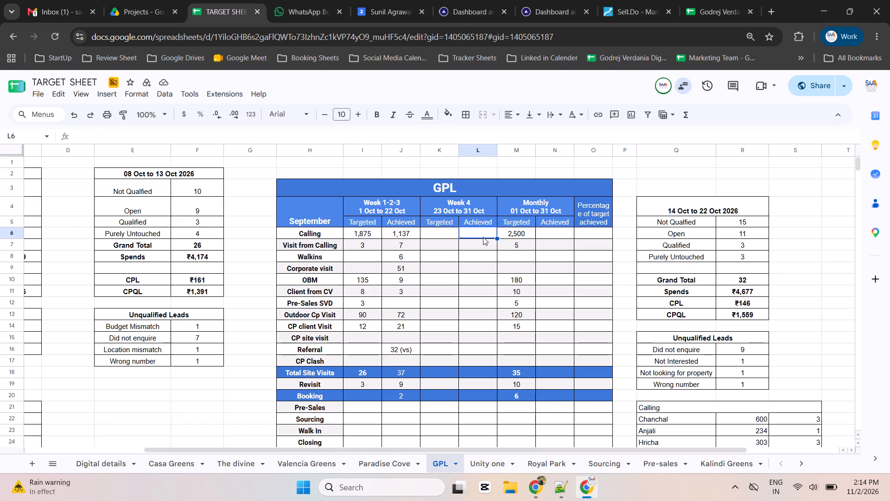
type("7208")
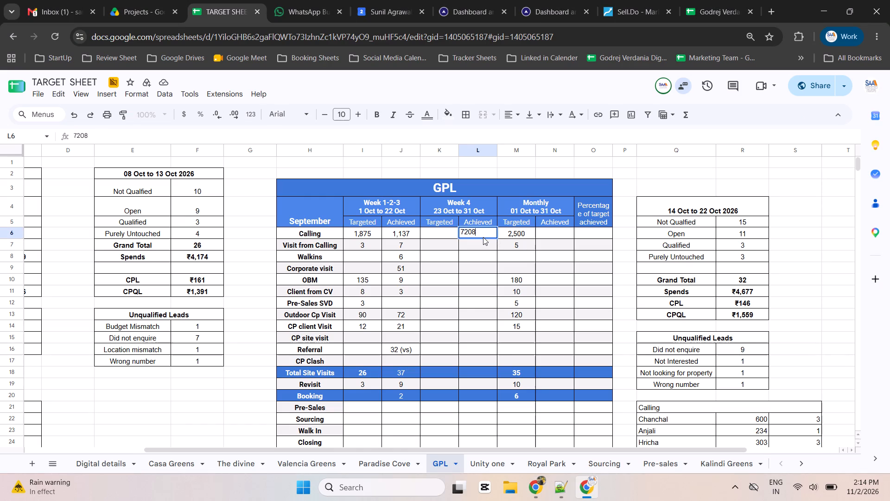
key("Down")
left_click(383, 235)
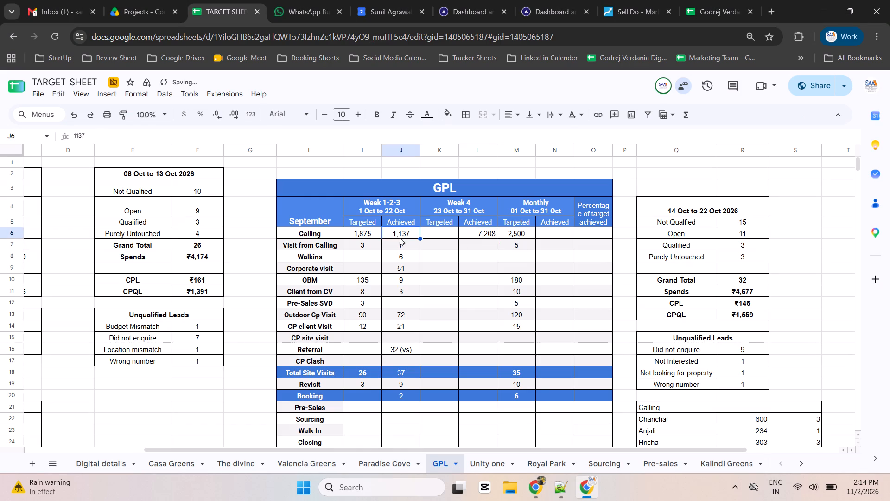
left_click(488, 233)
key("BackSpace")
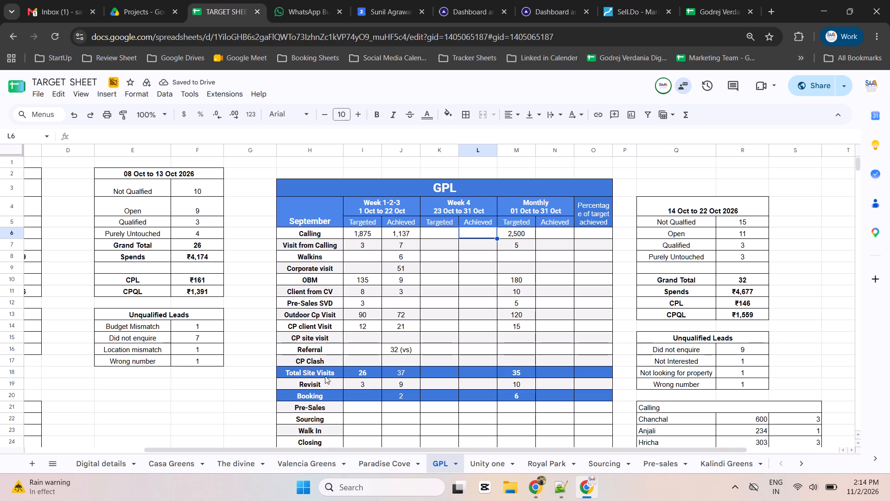
Return to the Casa Greens sheet and check its Week 4 entries against the ad campaign figures.
scroll(131, 464, "up", 4)
left_click(177, 459)
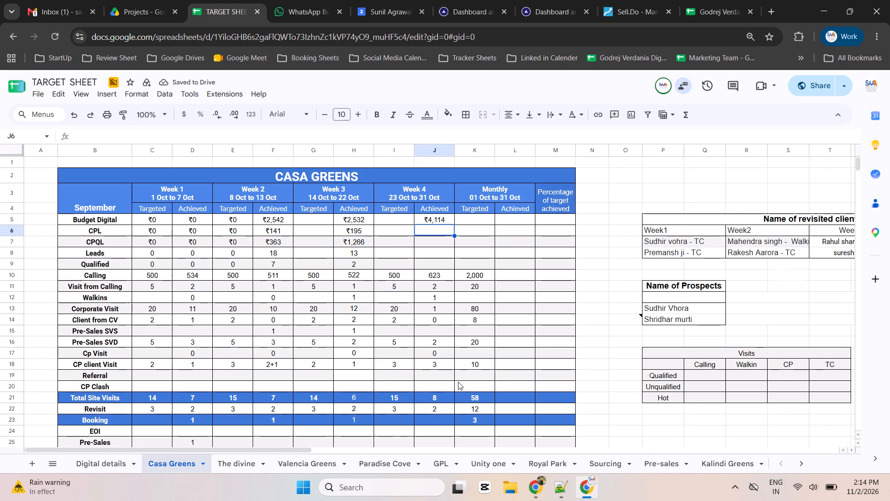
key("alt+Tab")
key("alt+Tab")
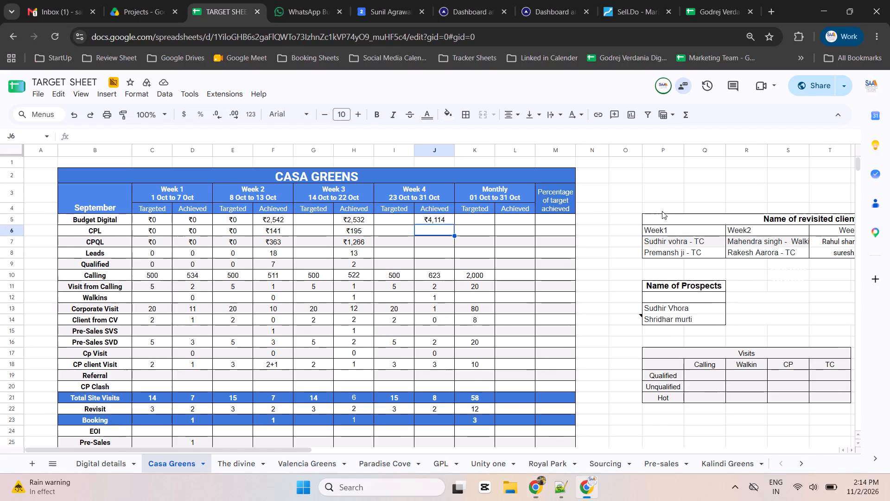
Switch to the Totality CRM leads page and sign out of the SAA Commercials account.
left_click(567, 0)
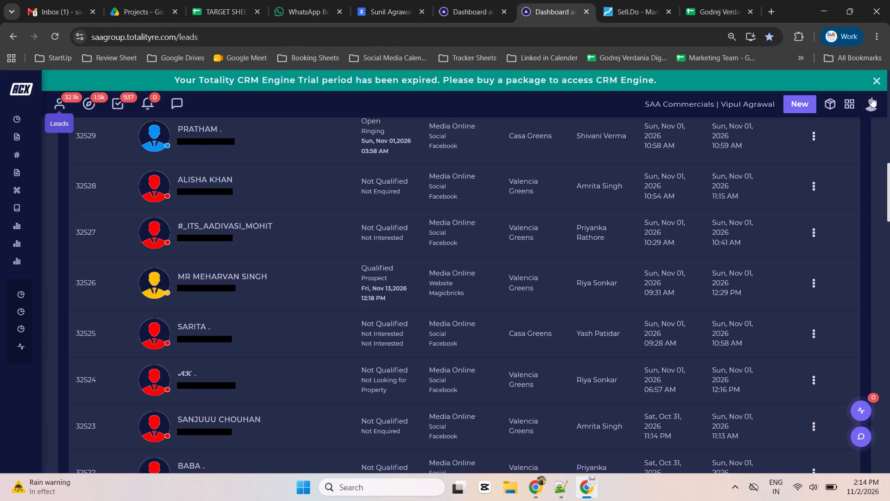
left_click(871, 107)
left_click(833, 265)
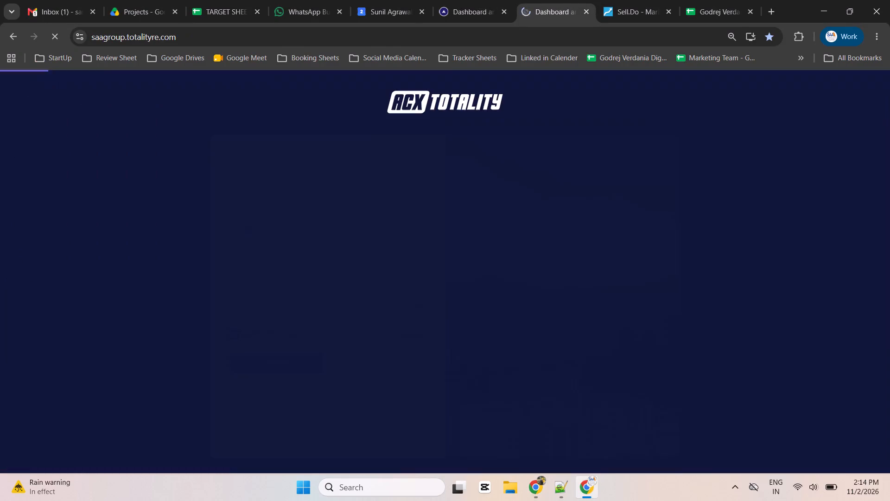
Sign back in to the SAA Commercials account in Totality CRM and open the lead analytics.
left_click(283, 356)
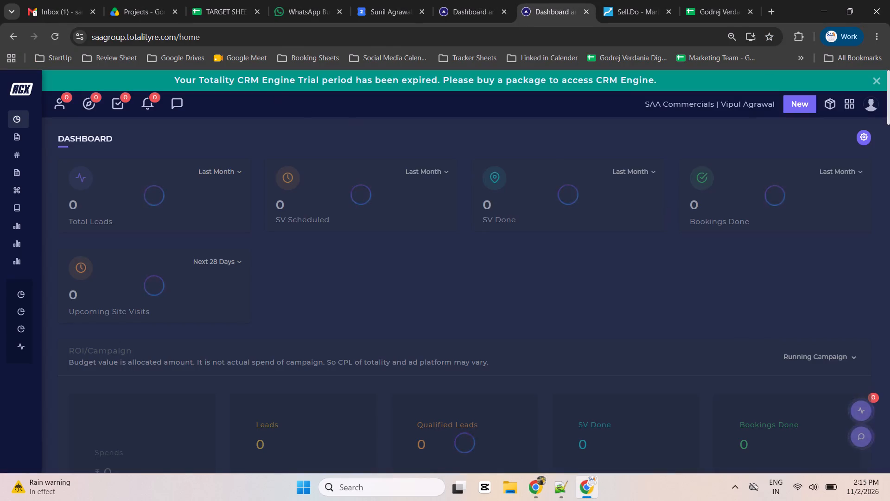
left_click(38, 135)
Switch to the ads manager, select the Casa Greens 2 - Lead gen campaign, and return to the CRM analytics.
key("alt+Tab")
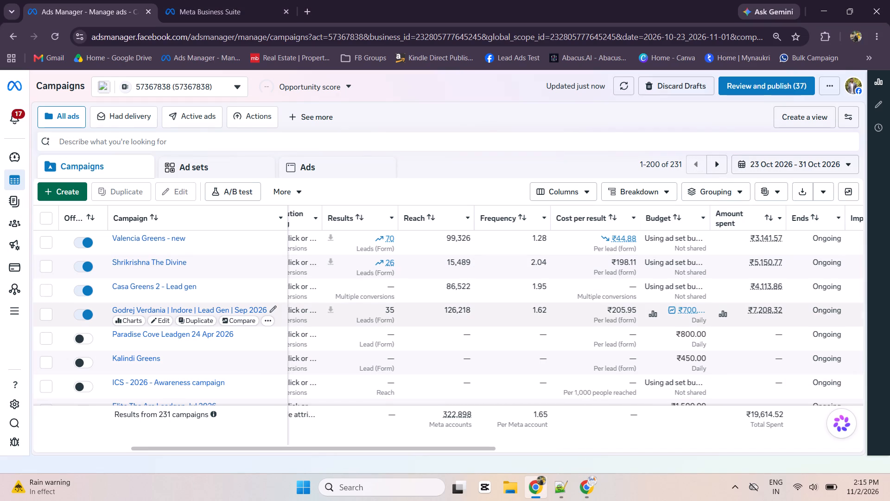
key("alt+Tab")
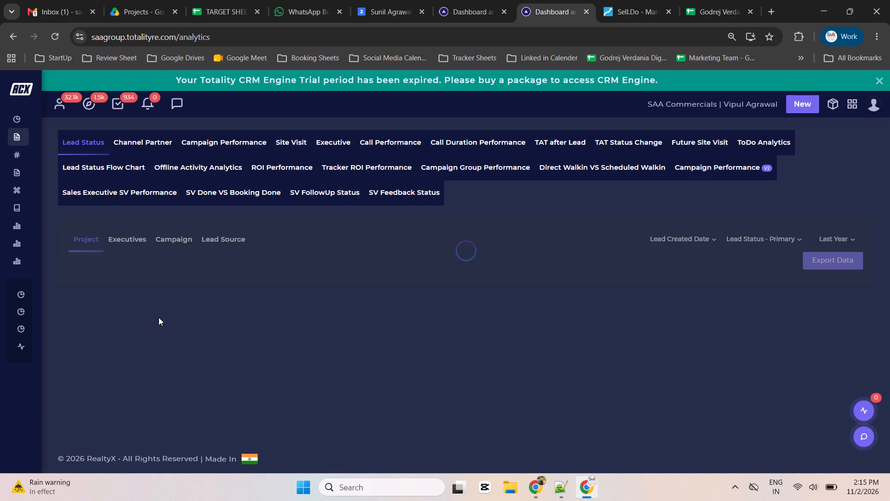
key("alt+Tab")
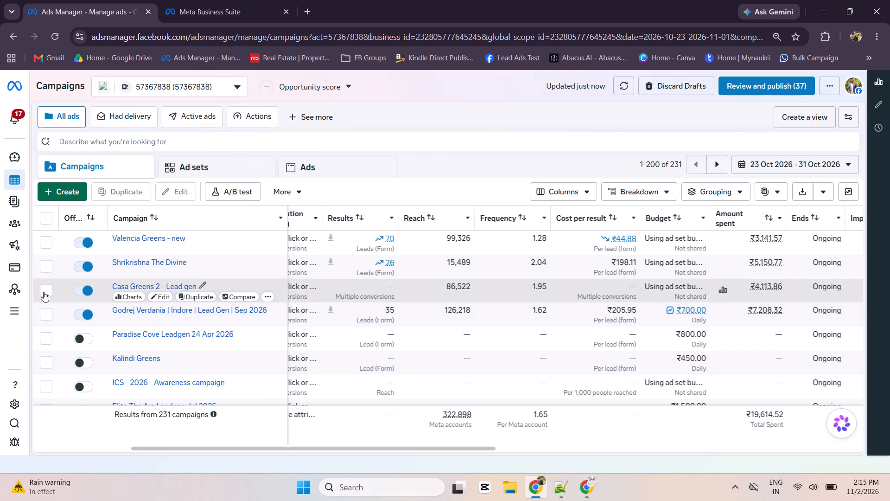
left_click(44, 291)
key("alt+Tab")
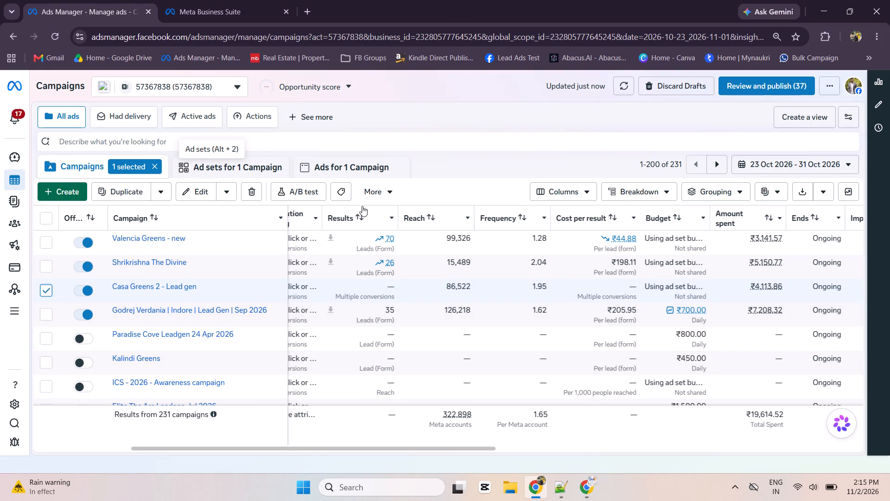
Filter the Lead Status analytics to a custom date range from 23 October 2026 to 31 October 2026.
left_click(829, 241)
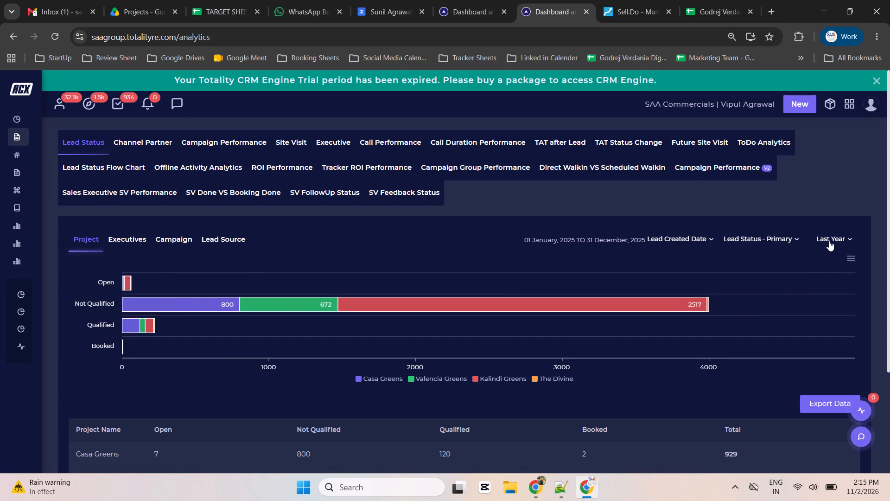
left_click(838, 330)
left_click(698, 124)
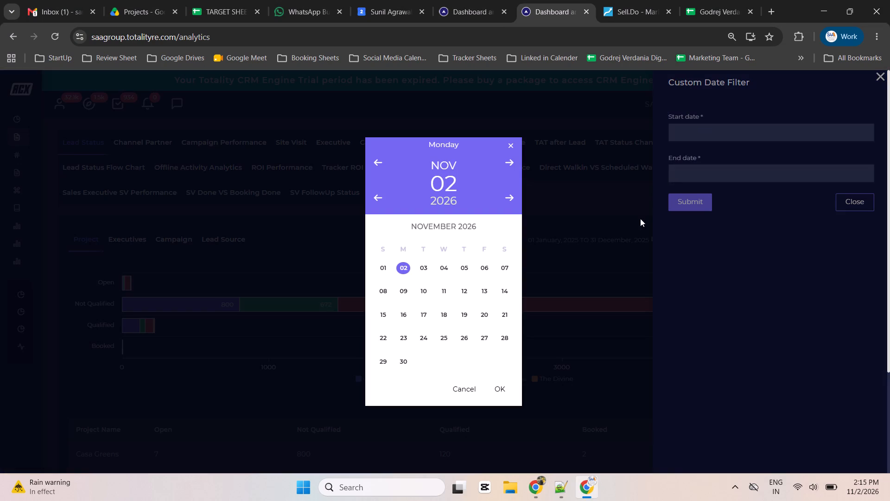
left_click(379, 165)
left_click(485, 338)
left_click(498, 388)
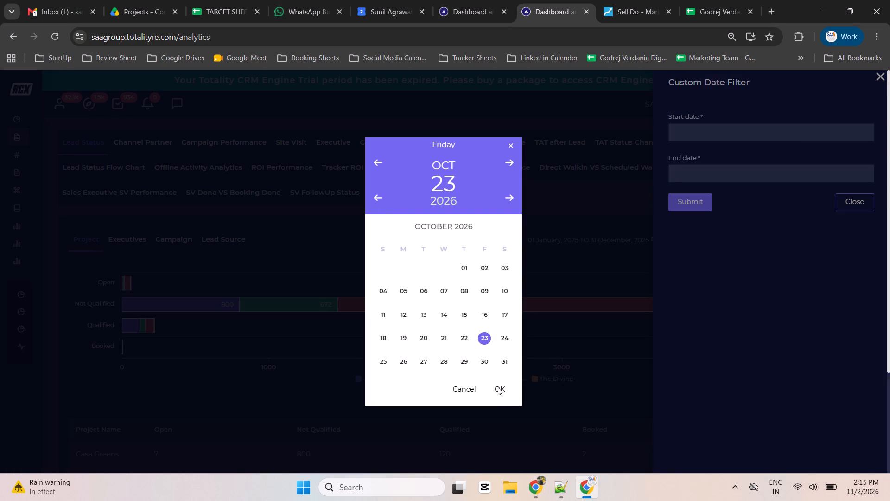
left_click(713, 177)
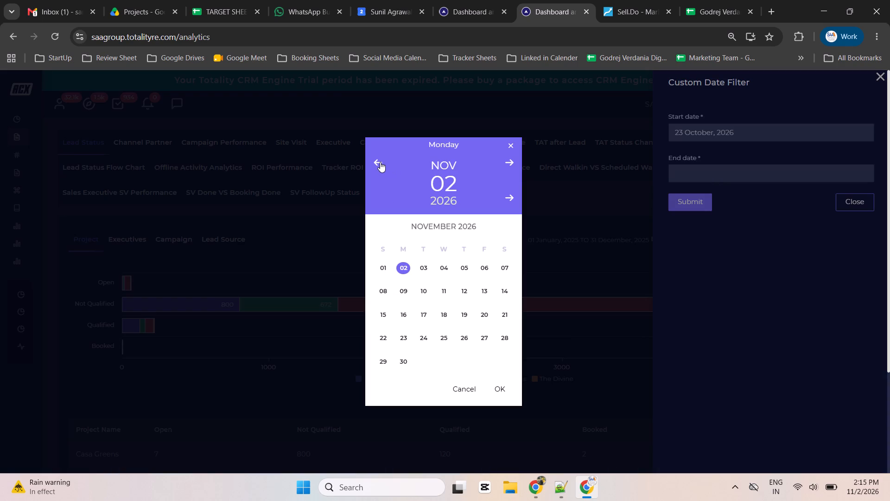
left_click(380, 162)
left_click(506, 361)
left_click(502, 391)
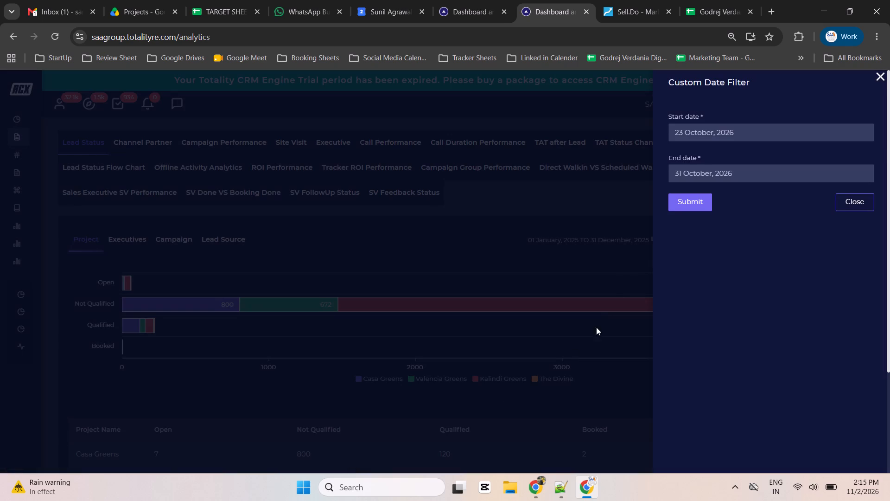
left_click(683, 207)
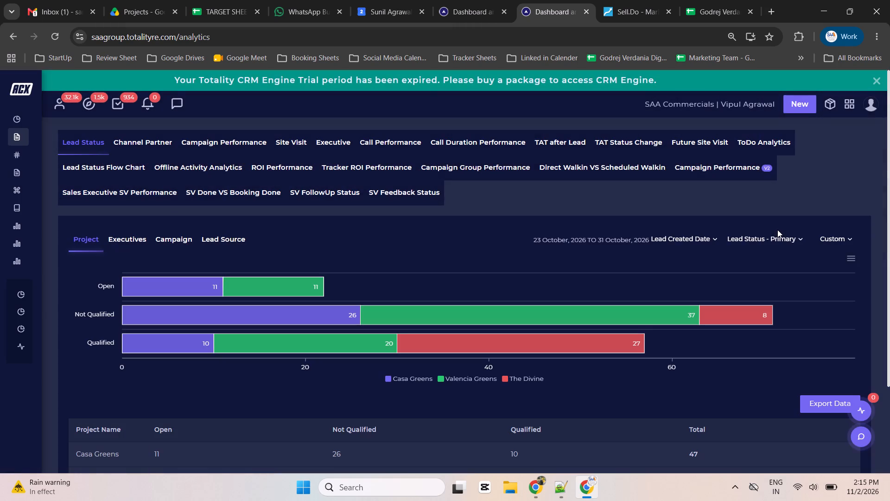
left_click(841, 239)
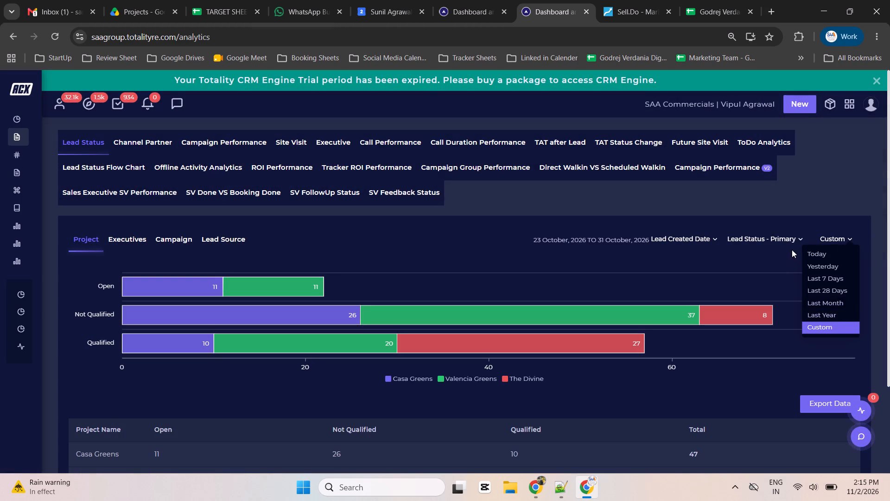
left_click(788, 238)
Show the Lead Source breakdown for the Casa Greens project at the tertiary lead source level and examine its lead counts.
left_click(223, 238)
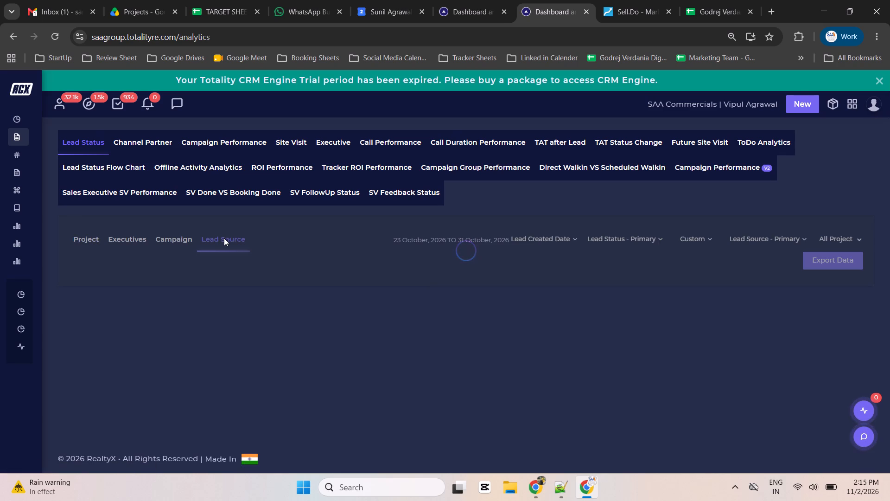
left_click(841, 238)
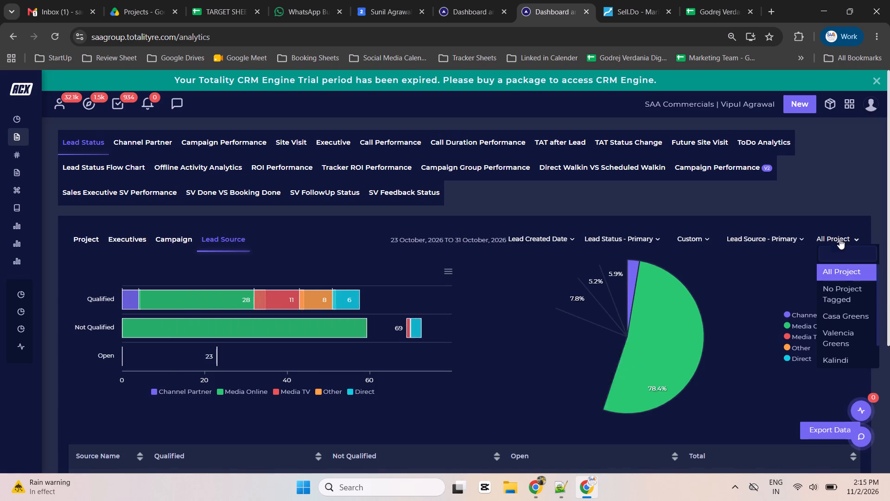
left_click(839, 312)
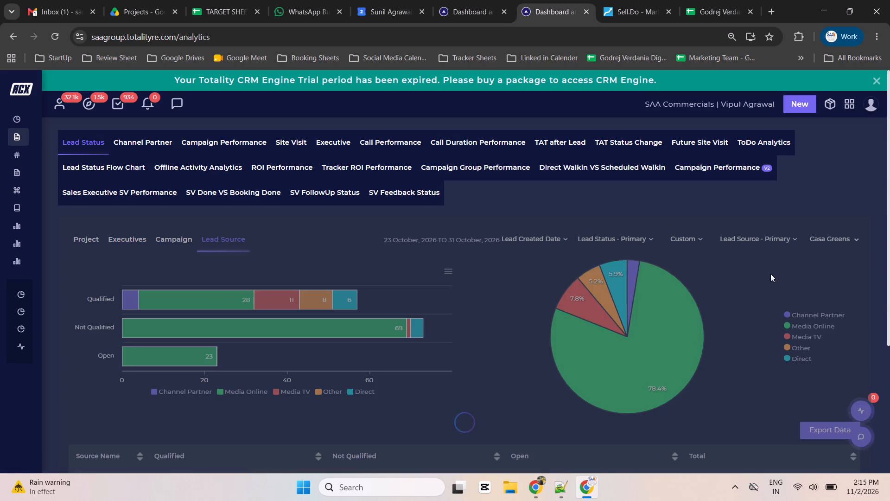
left_click(777, 239)
left_click(772, 280)
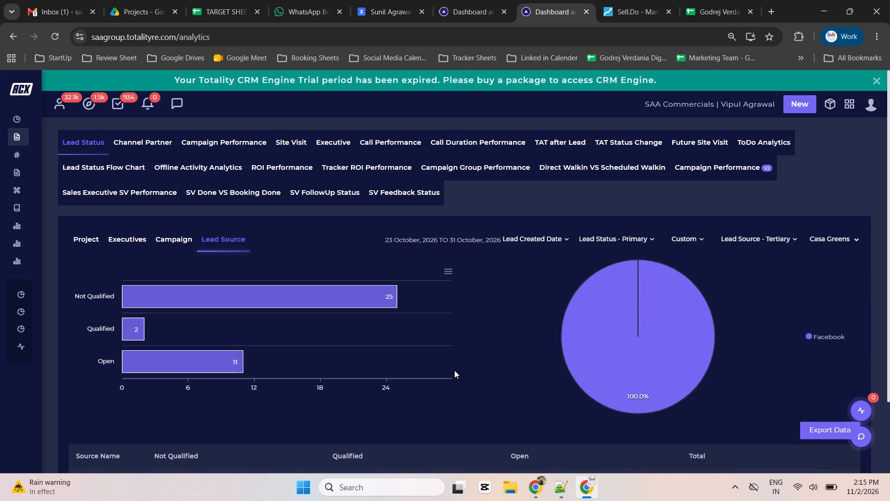
scroll(350, 392, "down", 1)
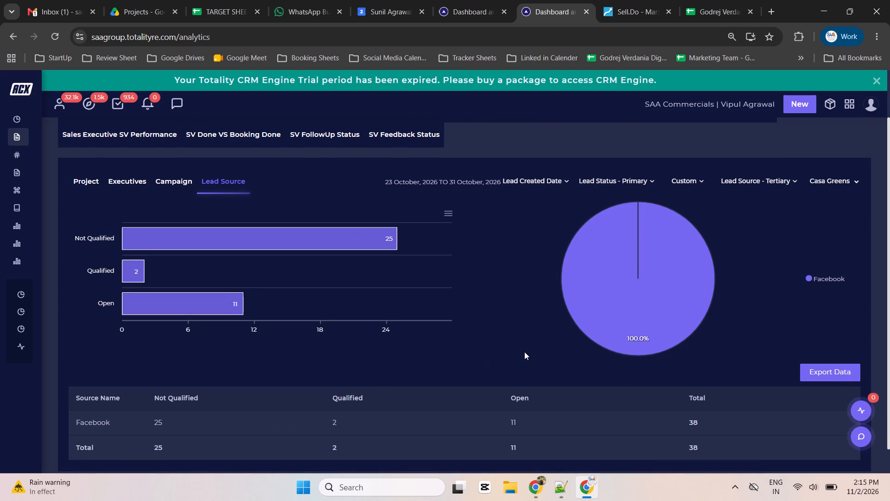
key("alt+Tab")
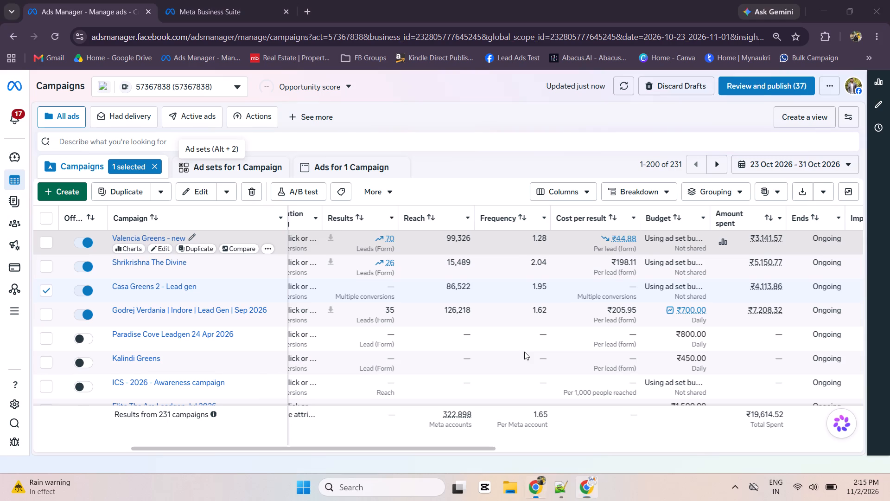
Open the ad sets of the selected Casa Greens 2 - Lead gen campaign and return to the CRM analytics.
left_click(235, 169)
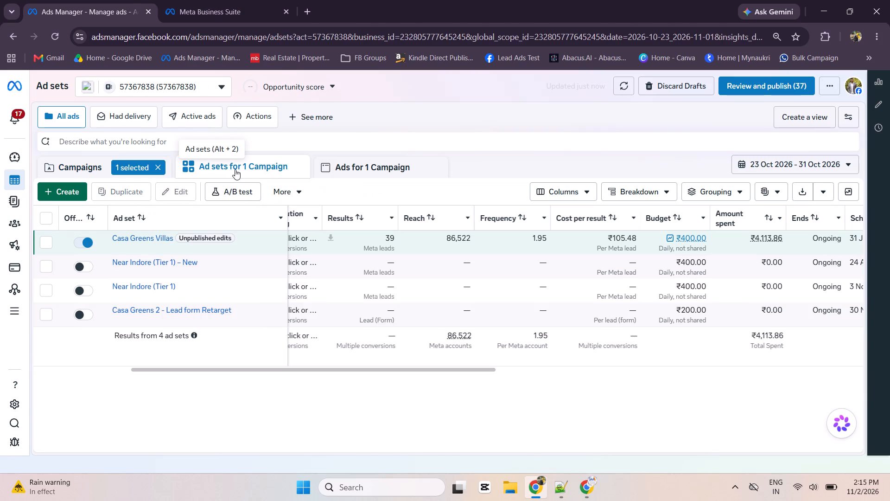
key("alt+Tab")
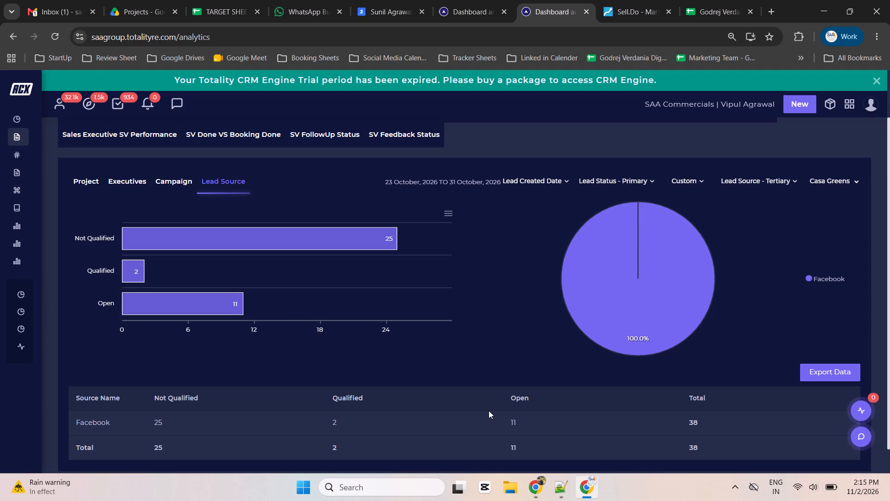
Copy the Facebook total lead count from the Lead Source table and switch to the TARGET SHEET spreadsheet.
left_click_drag(730, 424, 678, 424)
key("ctrl+c")
key("ctrl+c")
key("alt+Tab")
key("alt+Tab")
key("alt+Tab")
key("alt+Tab")
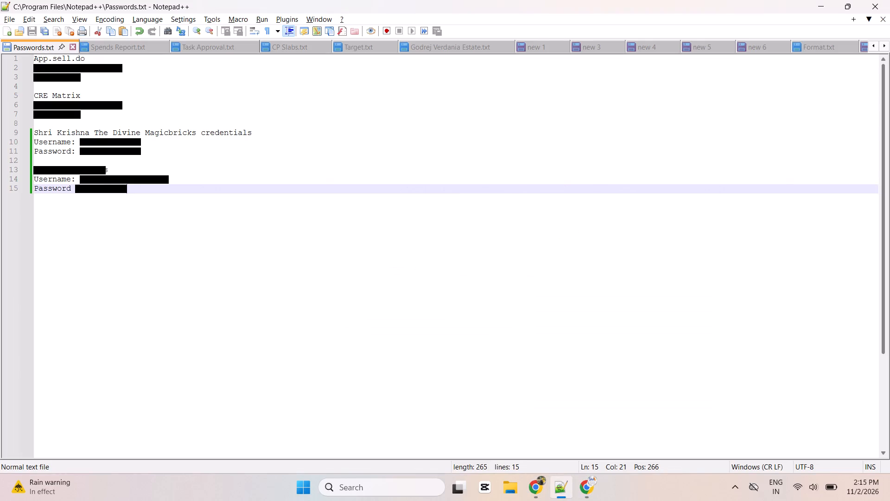
key("alt+Tab")
key("alt+Tab")
key("alt+Tab")
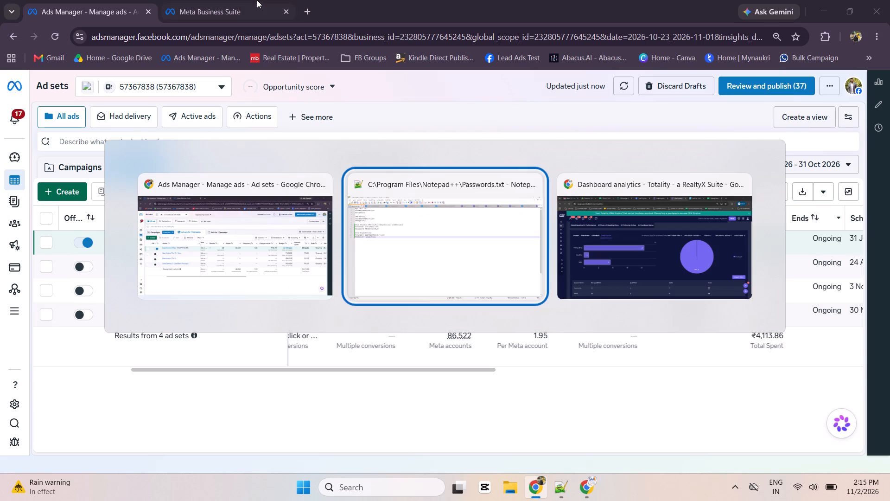
key("alt+Tab")
left_click(250, 0)
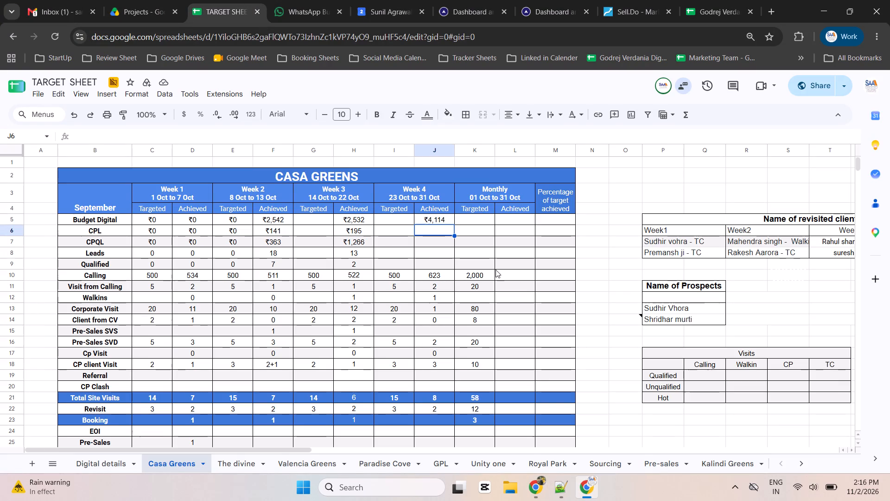
Enter 38 for Leads and 4 for Qualified in the Week 4 Achieved column of the Casa Greens sheet.
left_click(364, 252)
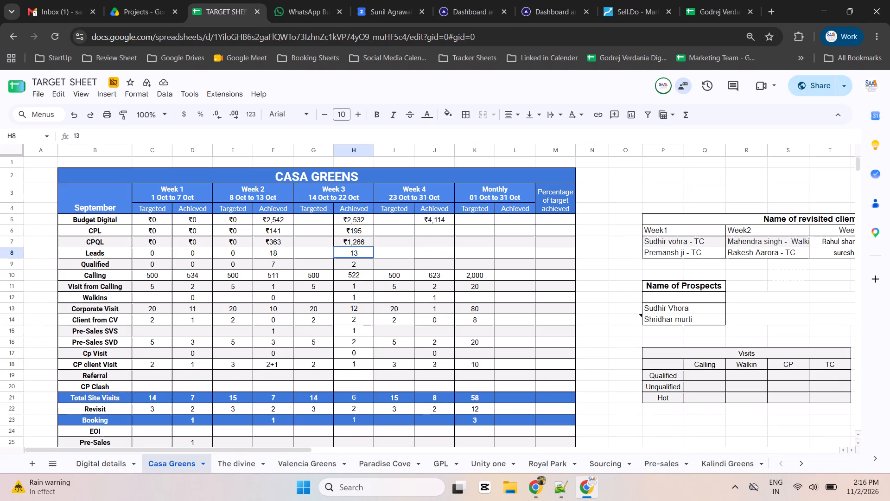
key("Right")
key("Right")
key("ctrl+shift+v")
key("ctrl+z")
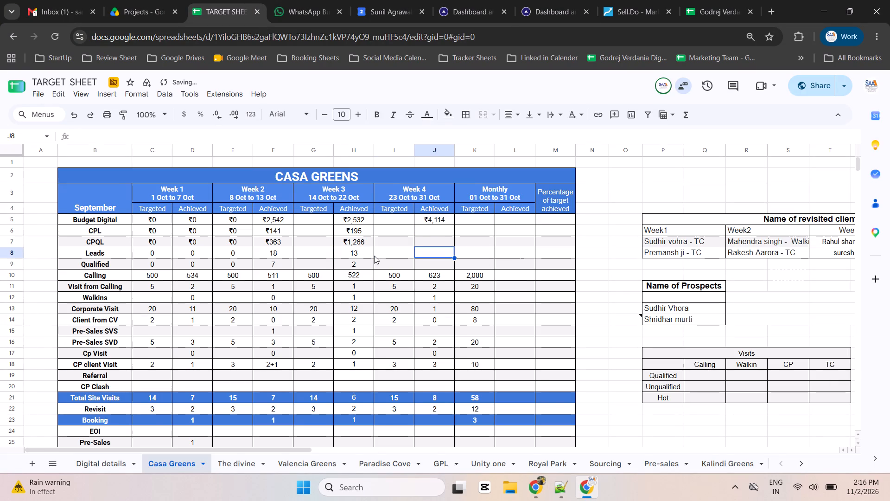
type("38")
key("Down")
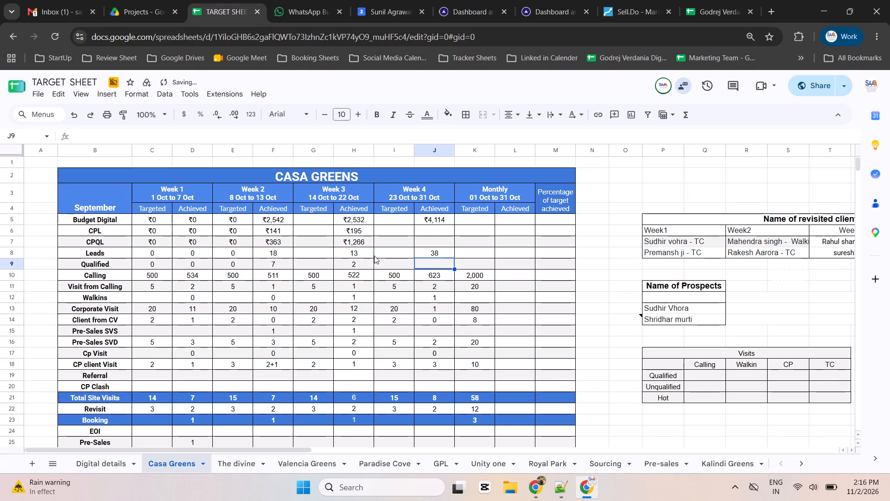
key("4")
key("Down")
Calculate the Week 4 achieved CPL by dividing Budget Digital by Leads with the formula =J5/J8.
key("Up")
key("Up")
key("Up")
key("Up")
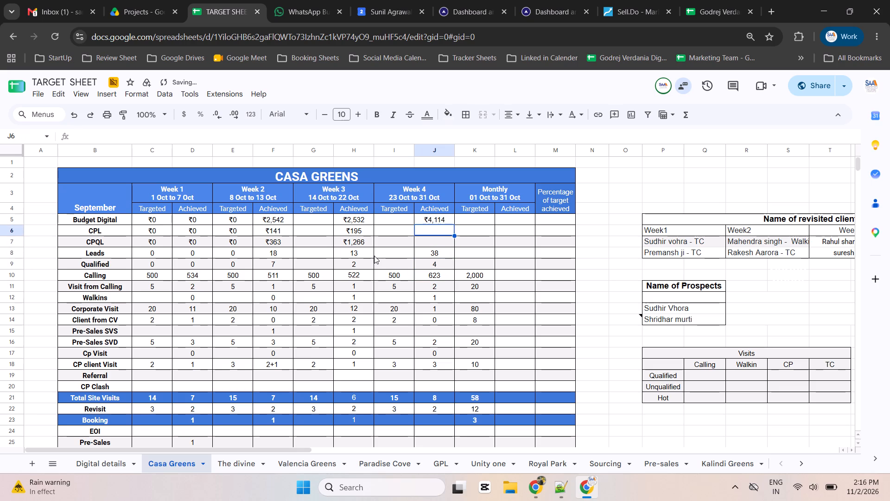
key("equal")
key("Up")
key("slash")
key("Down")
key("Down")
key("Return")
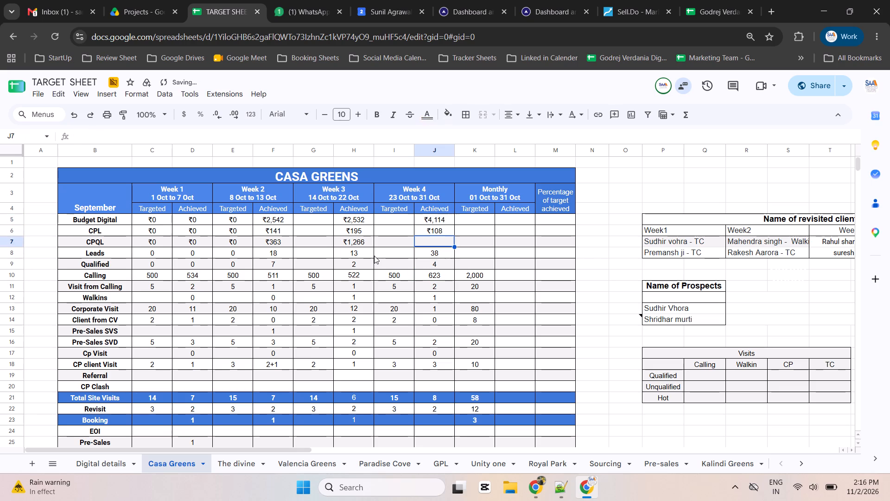
Calculate the Week 4 achieved CPQL by dividing Budget Digital by Qualified with the formula =J5/J9.
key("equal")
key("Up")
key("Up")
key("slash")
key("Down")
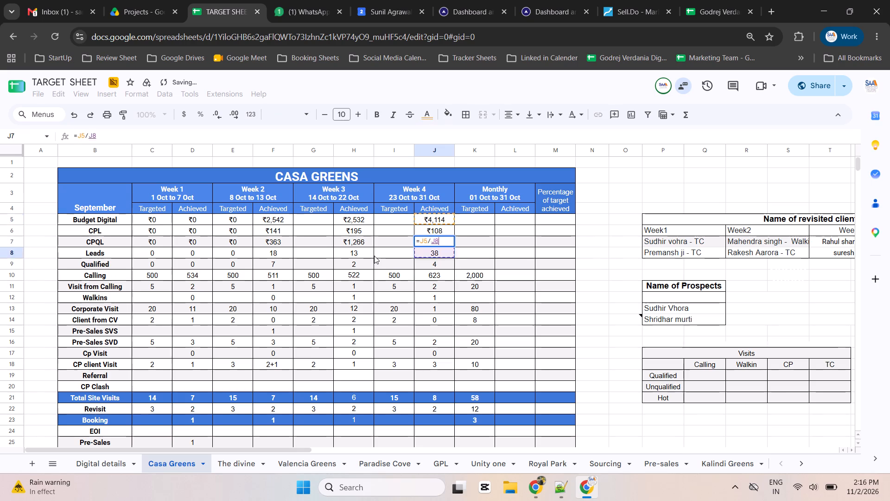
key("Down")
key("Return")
Detach the TARGET SHEET into its own browser window and maximize it.
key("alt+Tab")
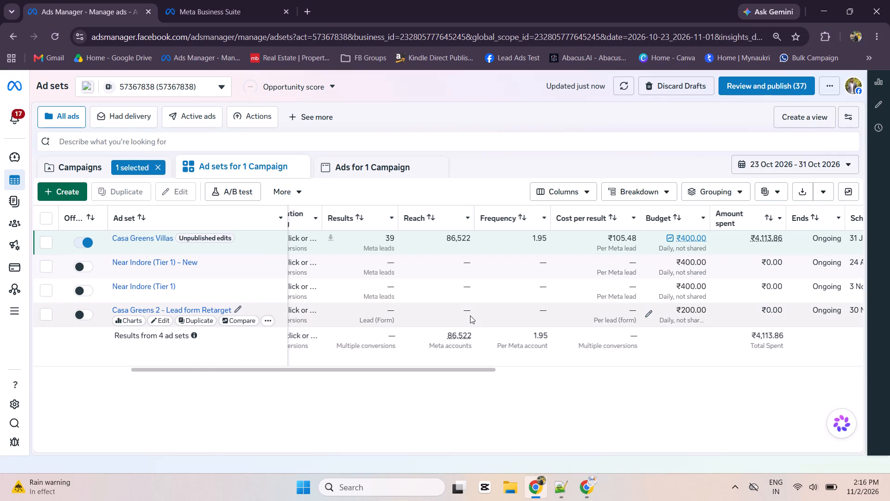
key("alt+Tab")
left_click(578, 0)
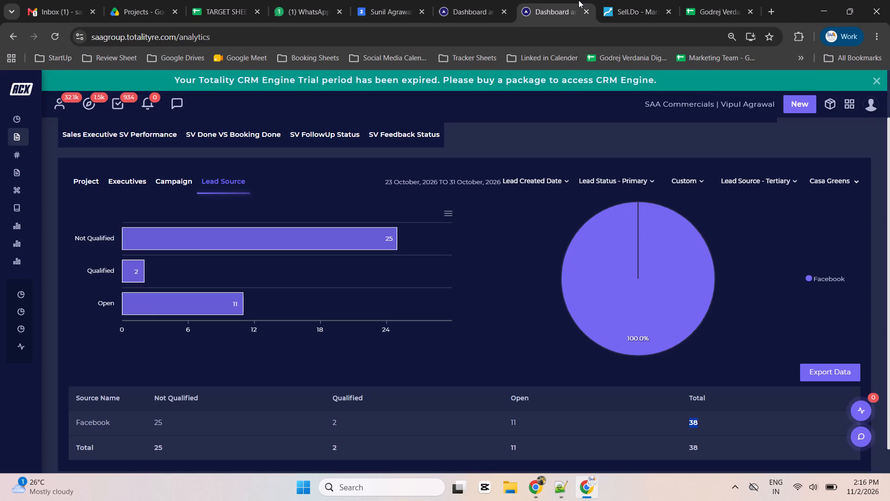
left_click_drag(182, 2, 189, 6)
left_click_drag(226, 0, 235, 92)
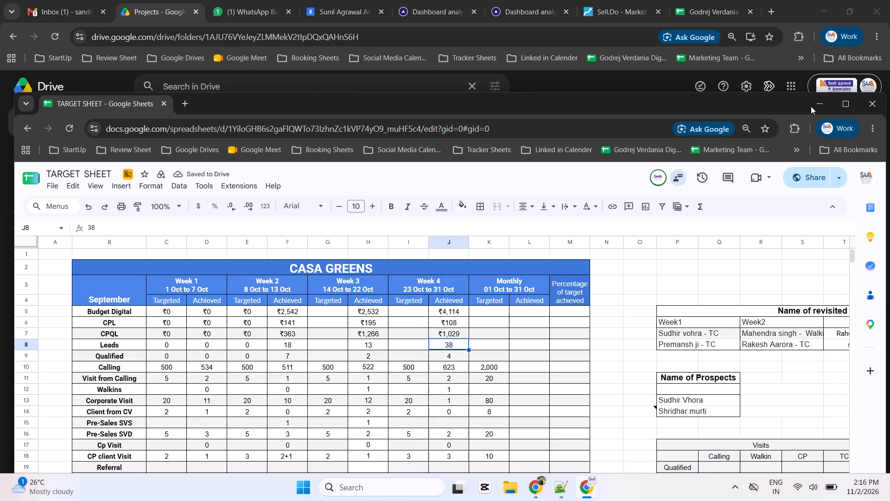
left_click(839, 105)
Consult the CRM lead status counts and set Open to 9 in the summary below the Casa Greens table.
key("alt+Tab")
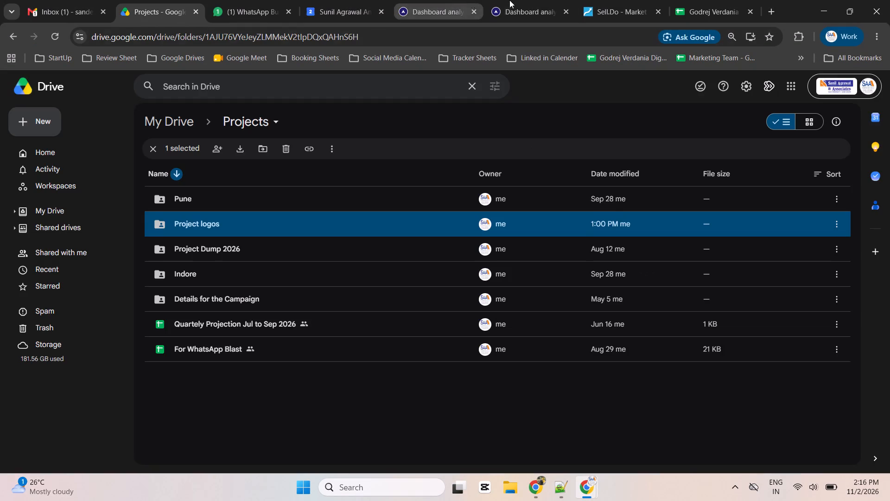
left_click(510, 0)
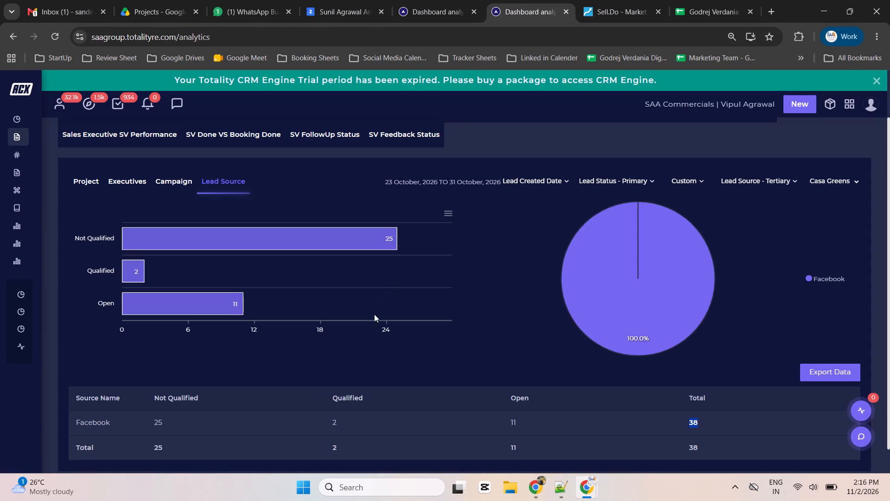
scroll(372, 323, "down", 1)
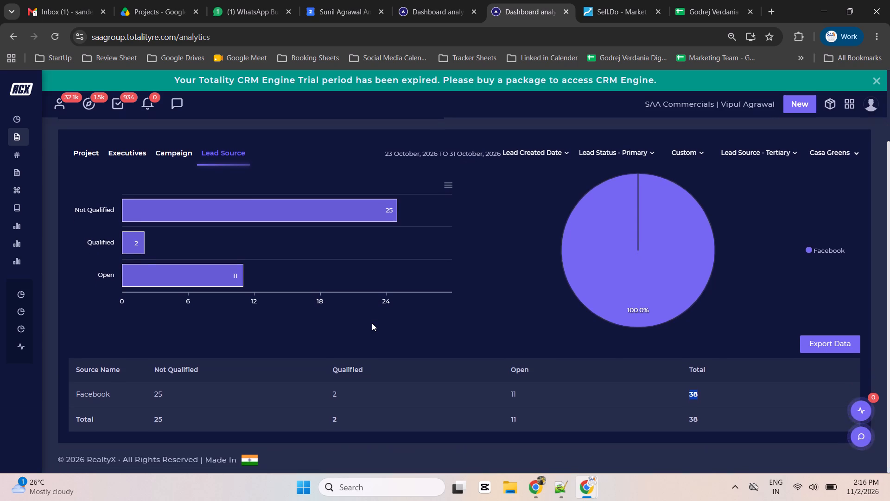
key("alt+Tab")
scroll(494, 284, "down", 3)
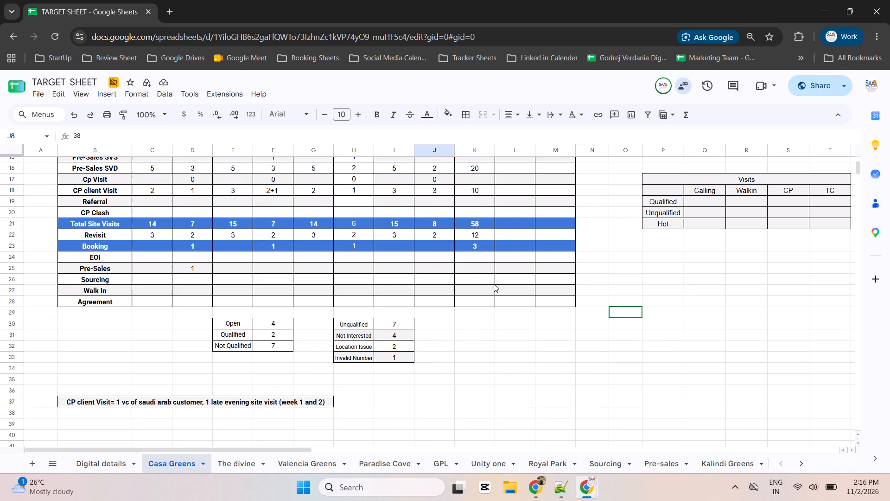
left_click(266, 320)
key("alt+Tab")
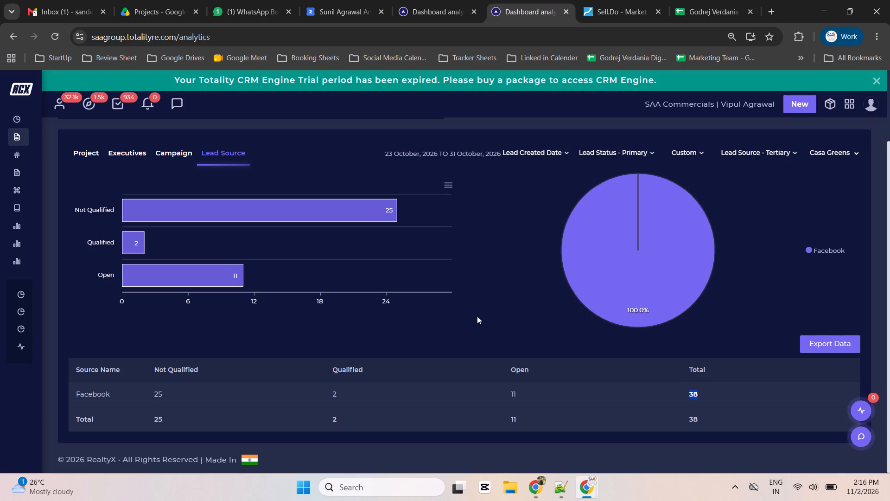
key("alt+Tab")
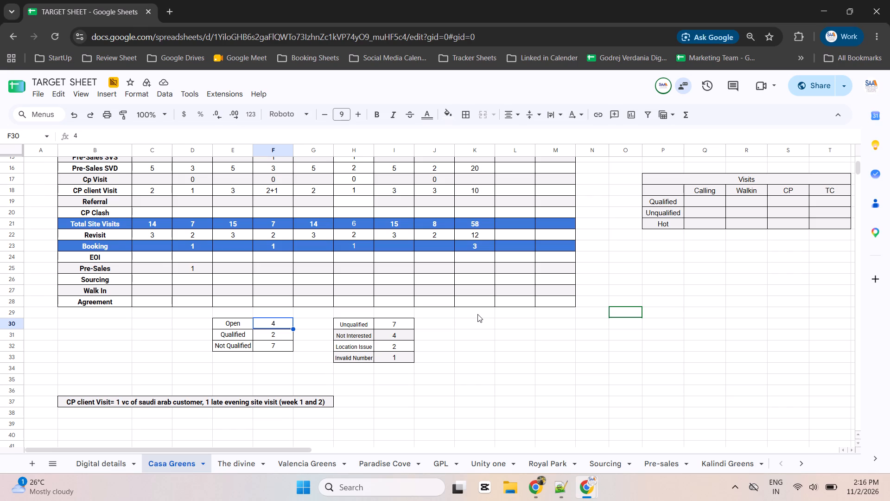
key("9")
key("Down")
Set Qualified to 4 and Not Qualified to 25 in the lead status summary, checking against the CRM.
key("alt+Tab")
key("alt+Tab")
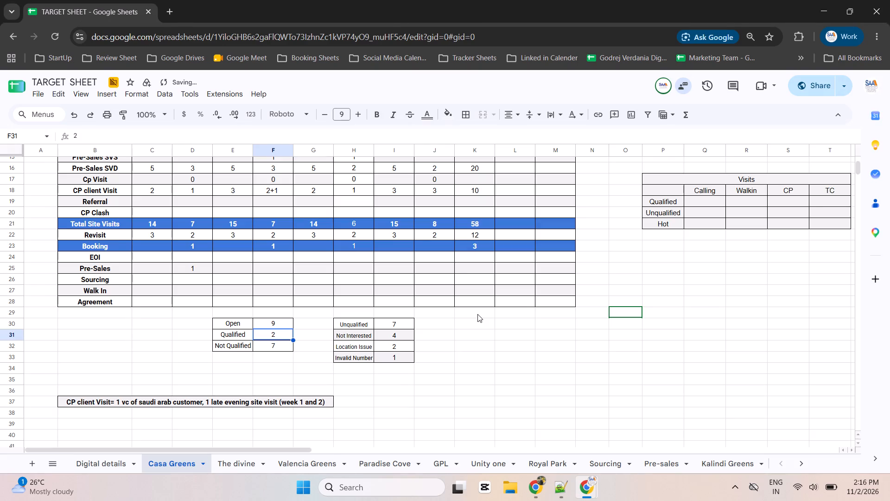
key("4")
key("Down")
key("alt+Tab")
key("alt+Tab")
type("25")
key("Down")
Switch the CRM's Lead Source breakdown for Casa Greens to Lead Status - Tertiary.
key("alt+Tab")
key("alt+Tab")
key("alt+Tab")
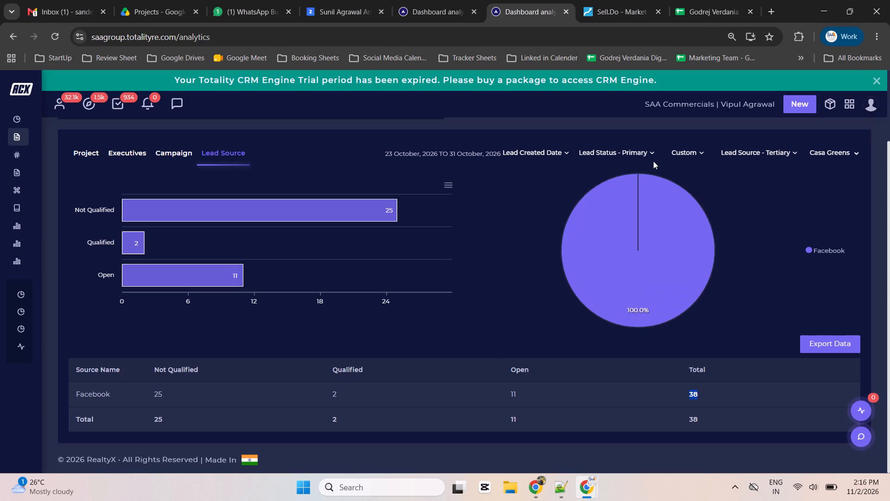
left_click(641, 155)
left_click(640, 191)
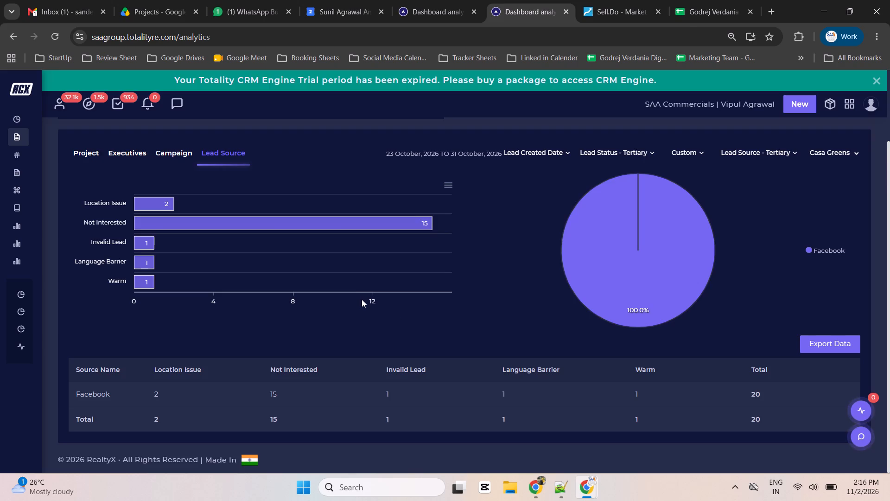
Set Not Interested to 15, Location Issue to 2 and Invalid Number to 2 in the Casa Greens unqualified-leads summary.
key("alt+Tab")
left_click(381, 338)
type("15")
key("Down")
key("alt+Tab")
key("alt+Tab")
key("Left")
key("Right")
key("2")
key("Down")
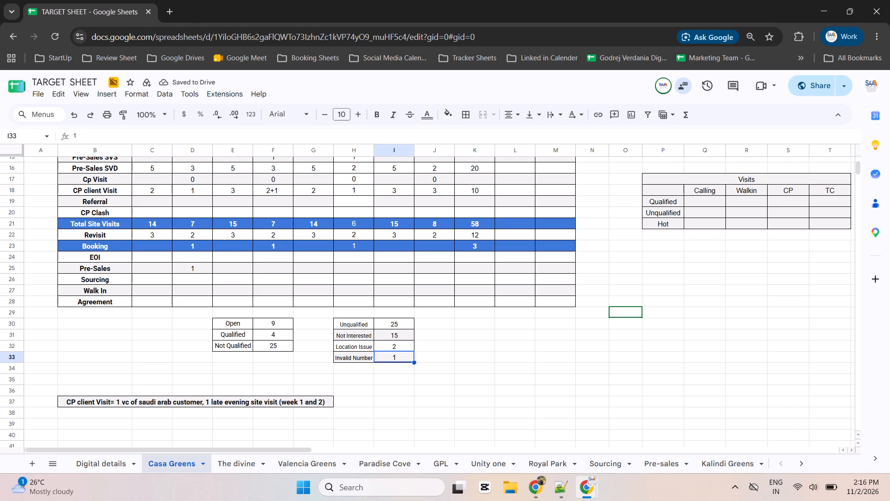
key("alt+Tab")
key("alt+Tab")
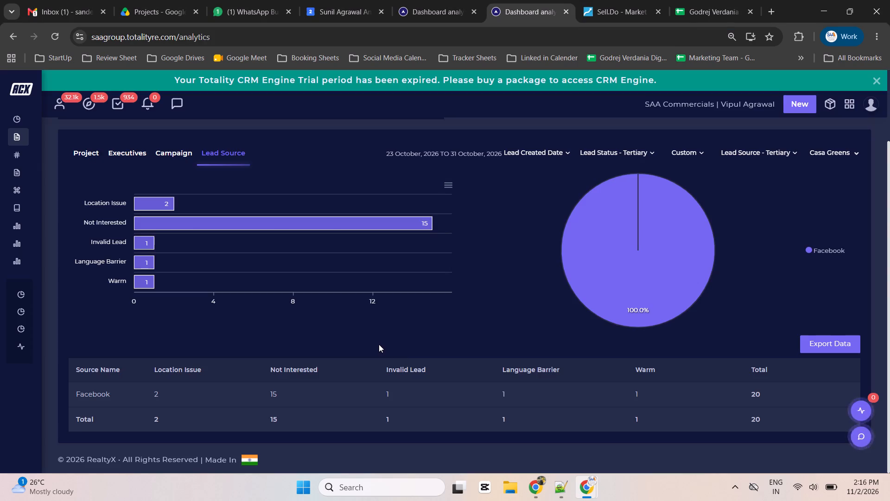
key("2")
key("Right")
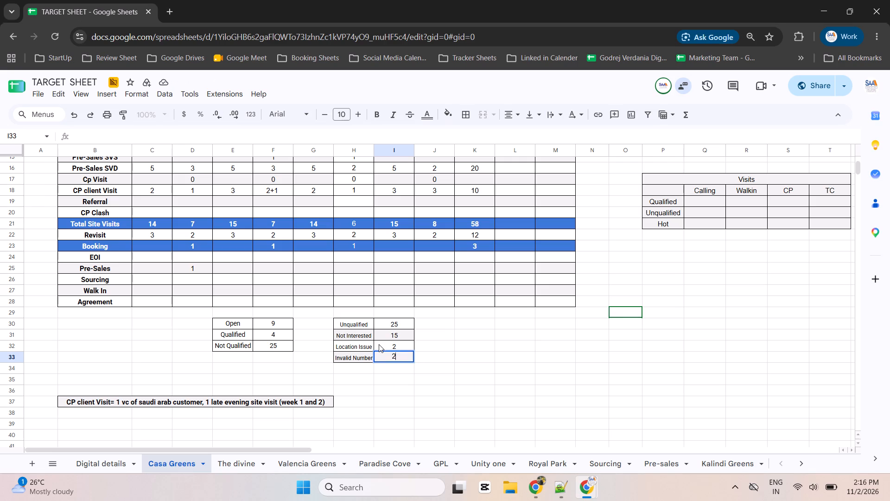
Return to the CRM analytics and open the lead status level choices for the Lead Source breakdown.
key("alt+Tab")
left_click(638, 150)
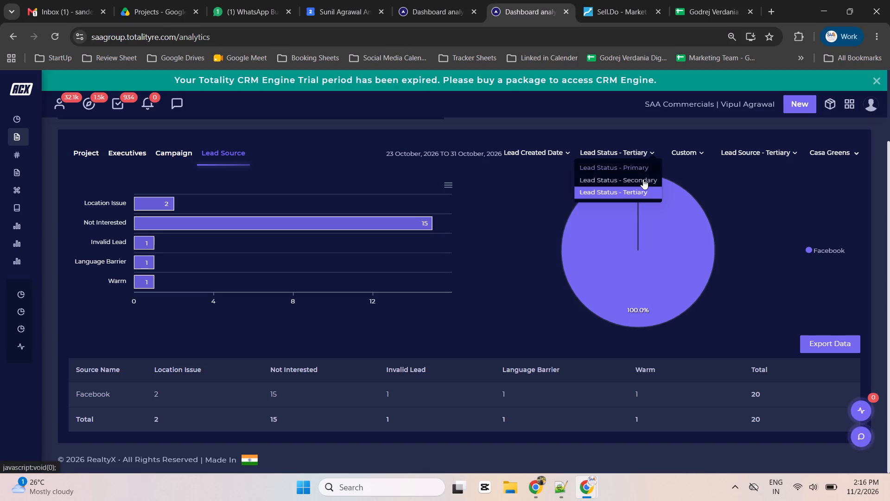
Break down the Casa Greens Facebook leads by secondary lead status.
left_click(643, 179)
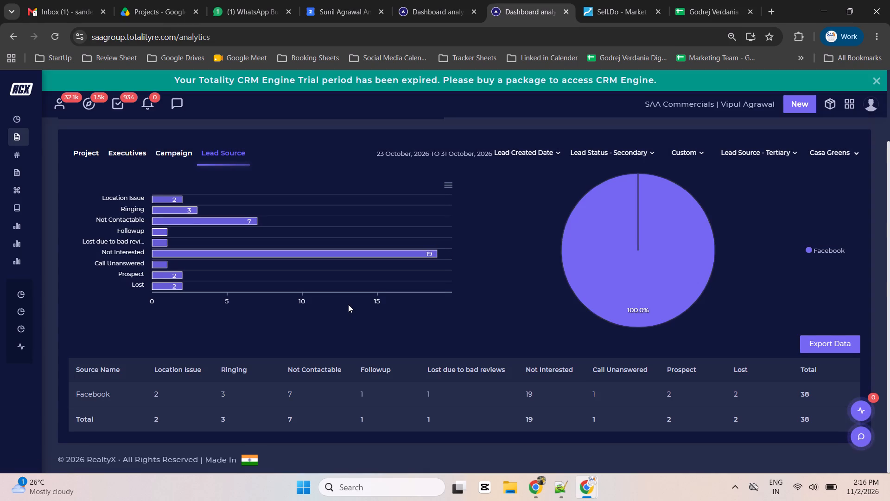
On the Casa Greens sheet, move Location Issue and Invalid Number down one row and add Not Answering with 7 above them.
key("alt+Tab")
left_click(363, 343)
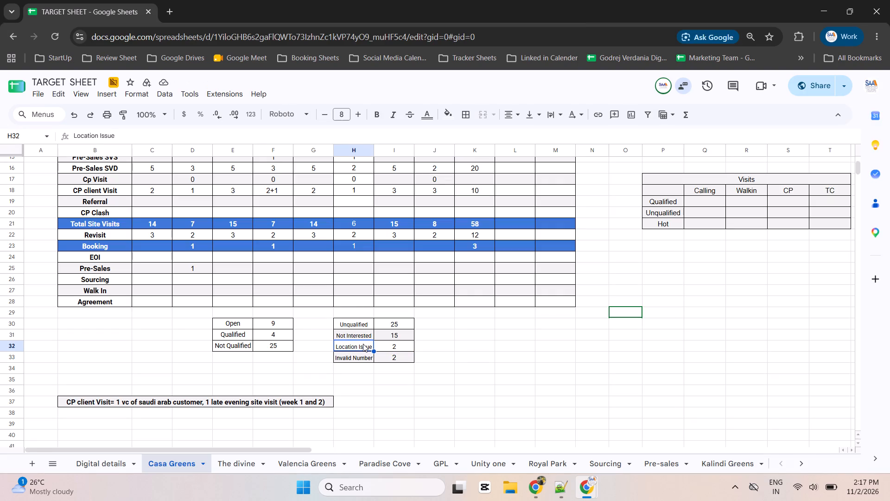
key("shift+Right")
key("shift+Down")
key("ctrl+c")
key("Down")
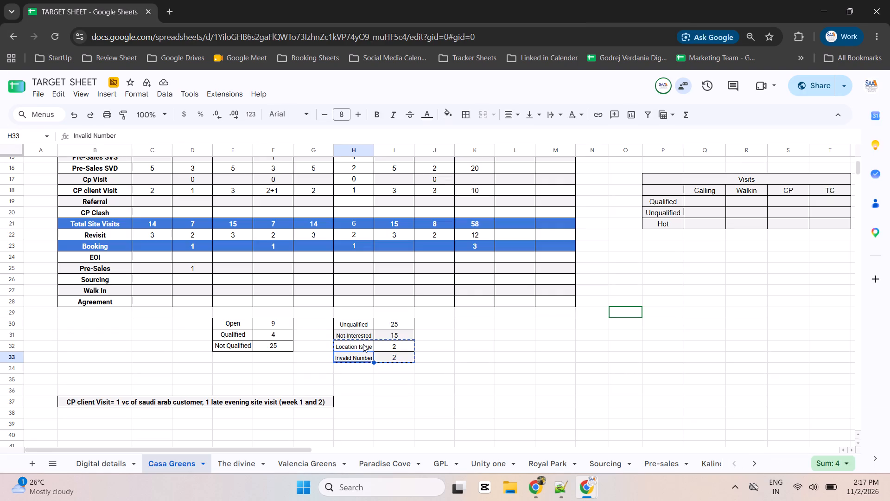
key("ctrl+v")
key("Up")
type("Not Answering")
key("Right")
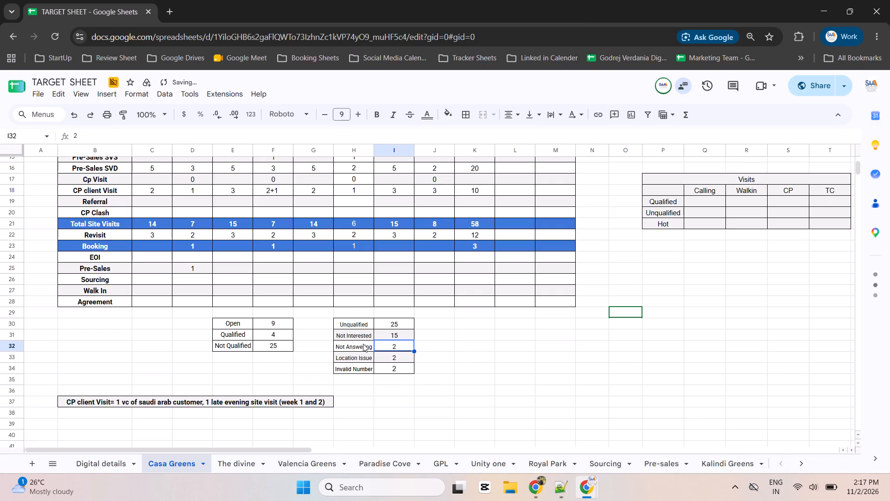
key("7")
key("Down")
Check the sum of the Casa Greens unqualified reasons and set the Invalid Number count to 1.
key("Up")
key("Up")
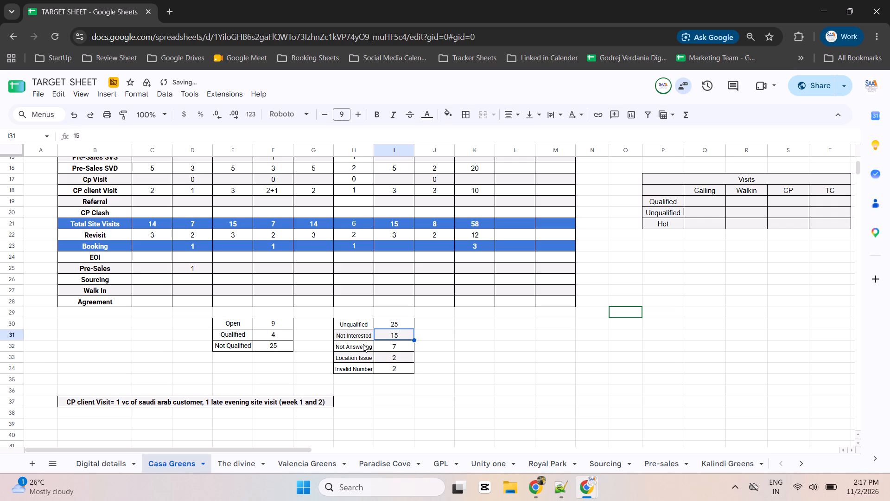
key("ctrl+shift+Down")
key("Down")
key("Down")
key("Down")
key("1")
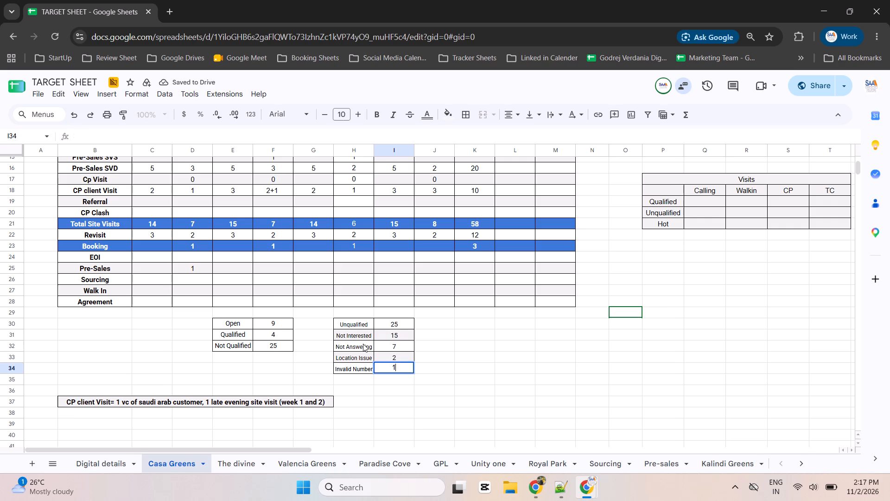
Review the Casa Greens Week 4 figures together with the lead status and unqualified reason tables below them.
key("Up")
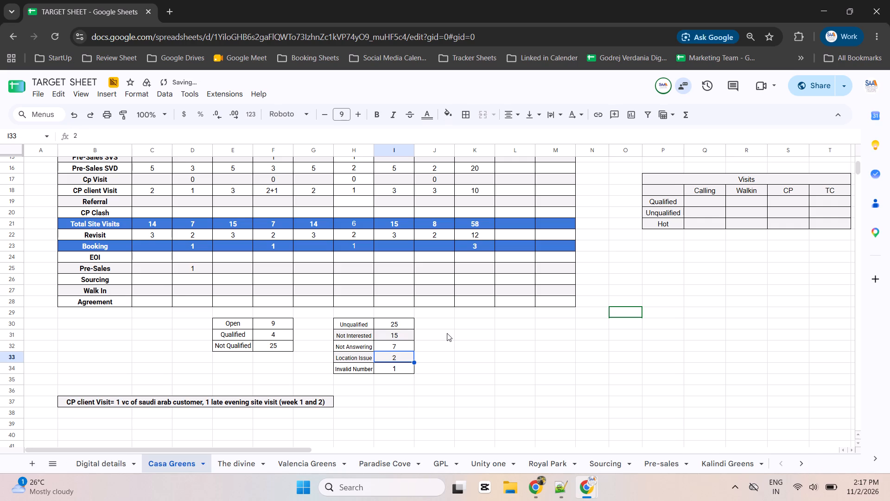
scroll(447, 333, "up", 4)
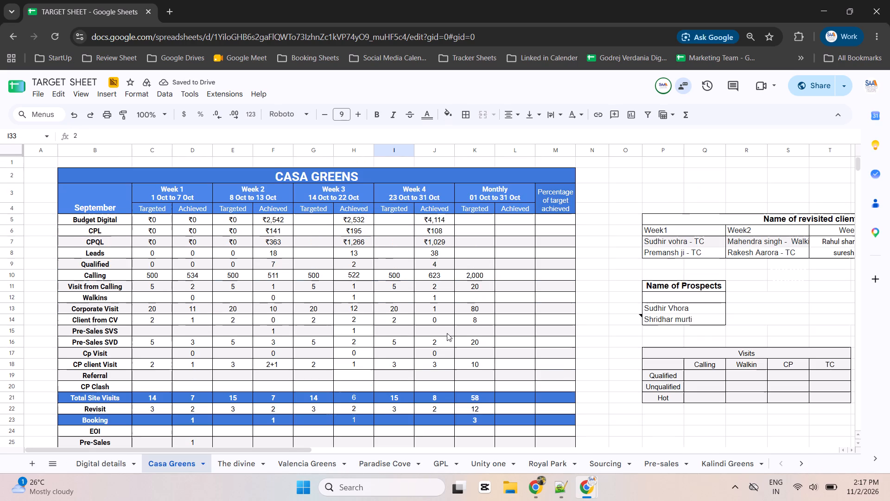
scroll(447, 333, "down", 3)
left_click_drag(231, 320, 394, 376)
left_click(582, 342)
scroll(506, 366, "up", 5)
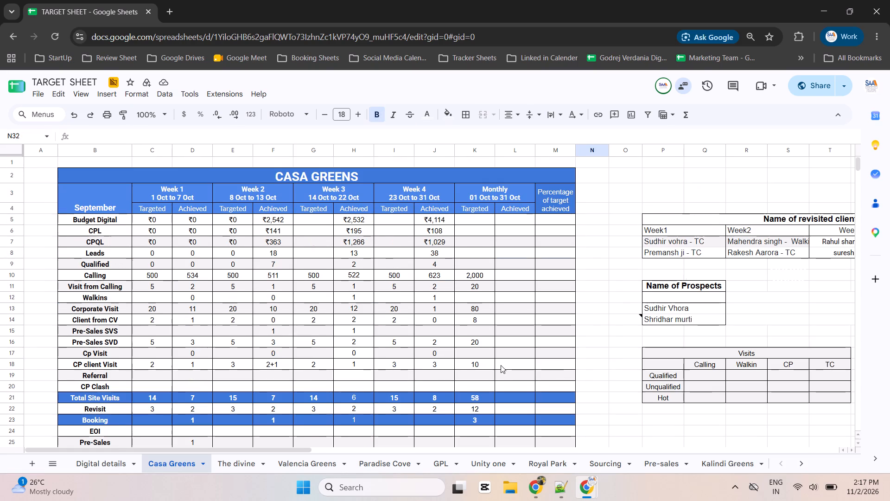
Open The divine sheet, and in the CRM show The Divine's lead source breakdown by primary lead status.
left_click(242, 464)
key("alt+Tab")
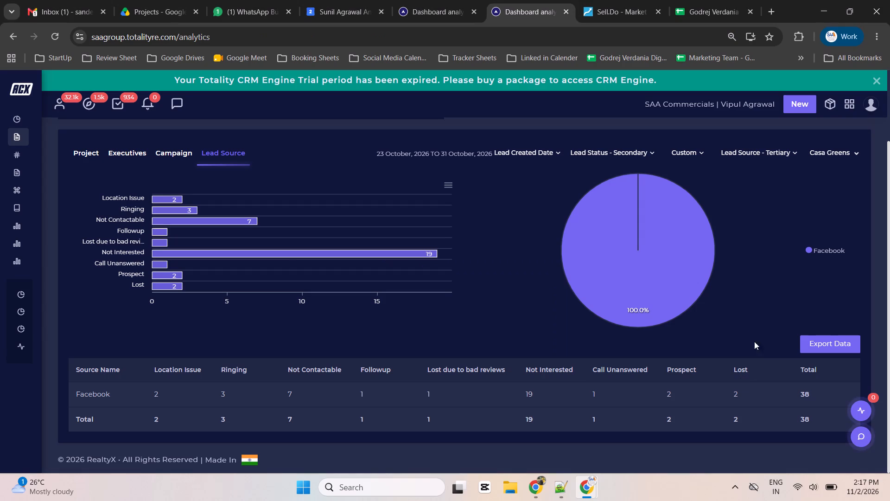
scroll(716, 318, "up", 1)
left_click(614, 213)
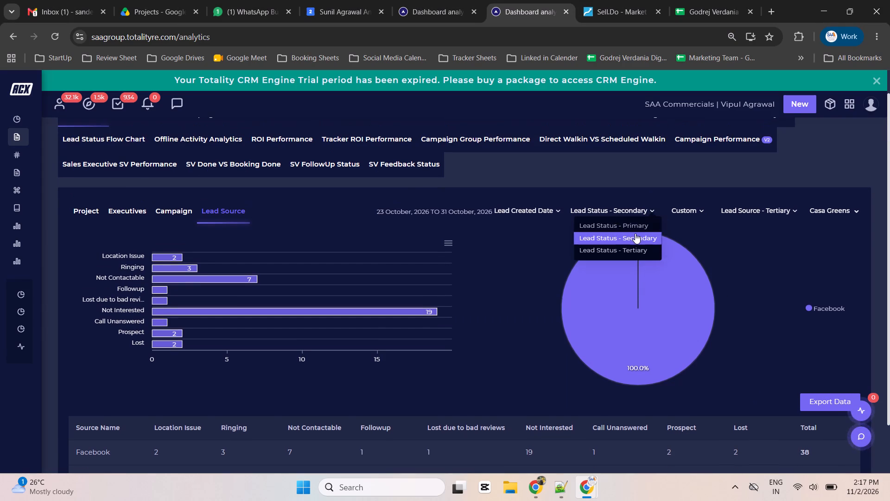
left_click(635, 230)
left_click(845, 210)
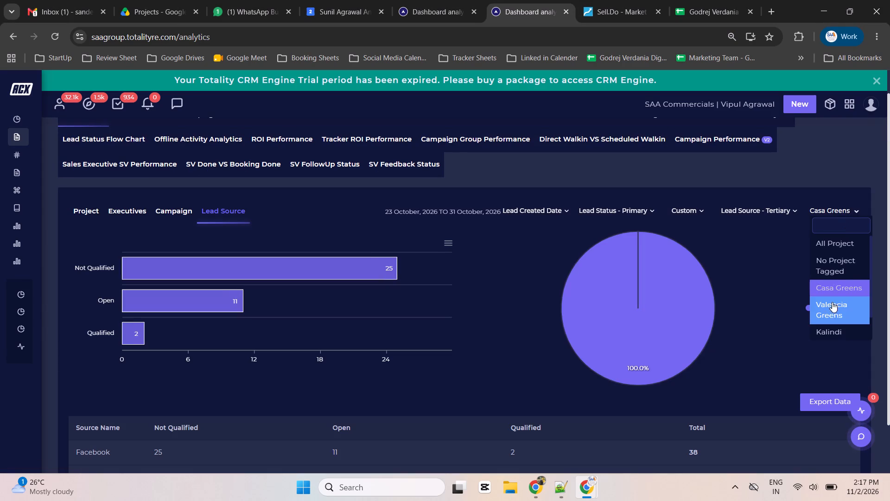
scroll(837, 322, "down", 3)
left_click(838, 330)
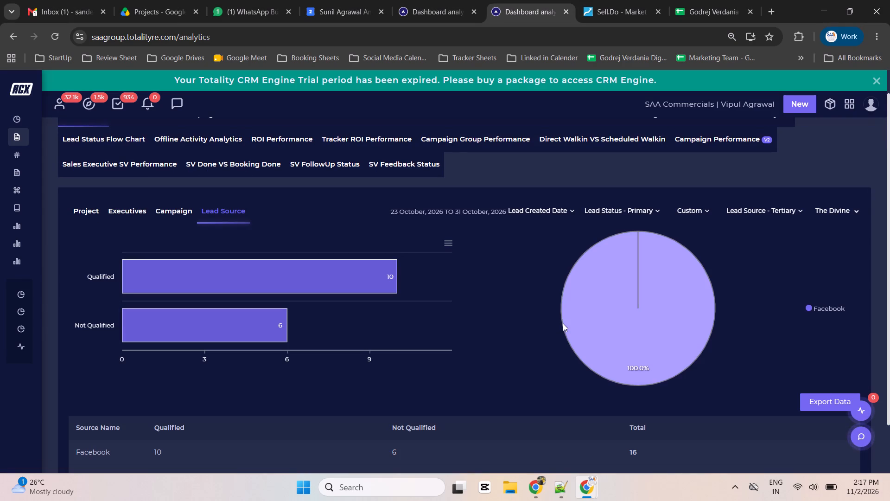
scroll(563, 323, "down", 3)
In Ads Manager, clear the selected campaign, check the Shrikrishna The Divine campaign's results and spend, and return to the CRM breakdown.
key("alt+Tab")
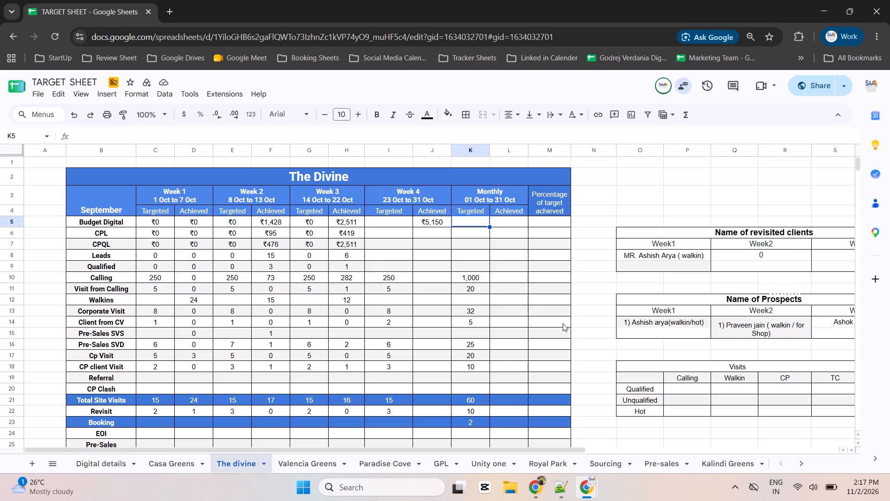
key("alt+Tab")
key("alt+Tab")
key("alt+Tab")
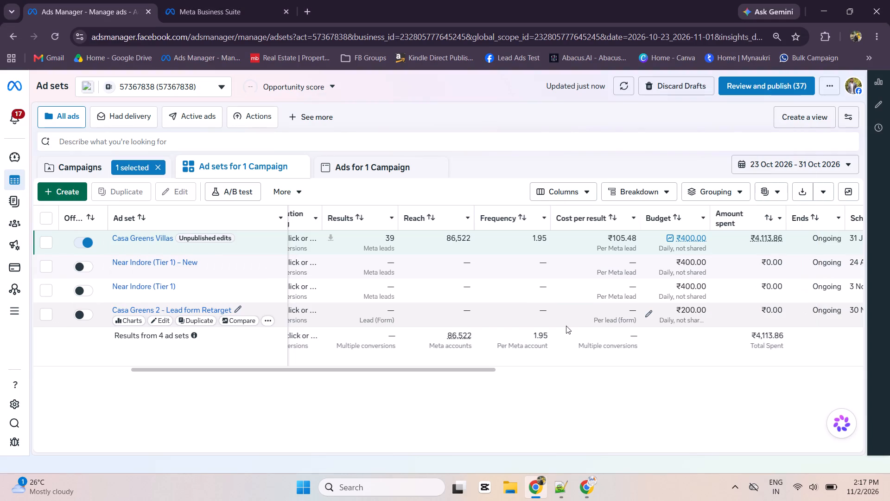
left_click(159, 166)
left_click(70, 165)
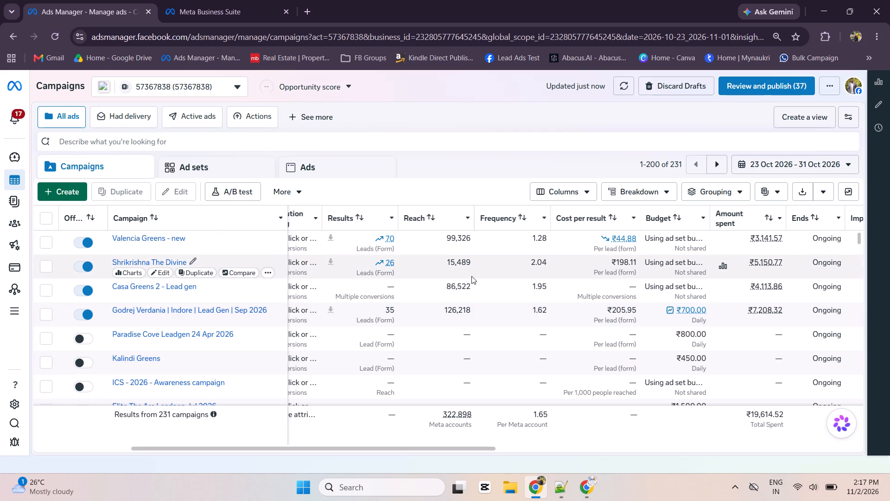
key("alt+Tab")
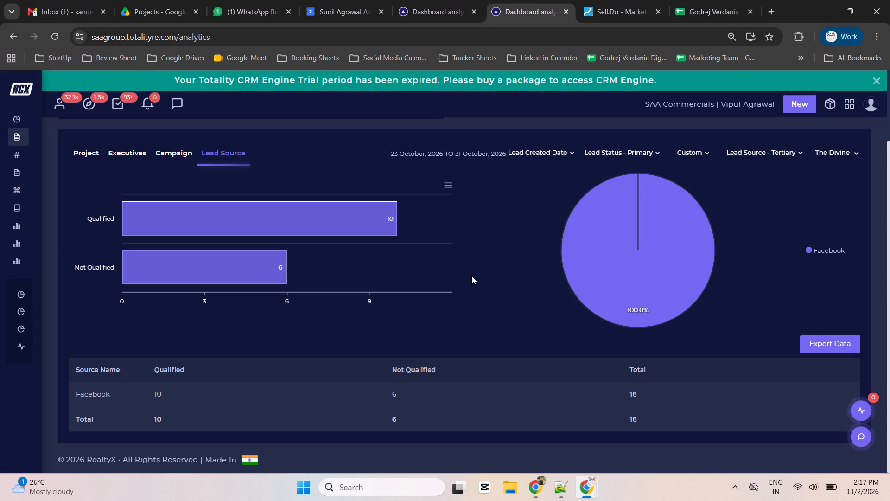
Check the Shrikrishna The Divine campaign results and enter 26 as the Week 4 achieved Leads on The divine sheet.
key("alt+Tab")
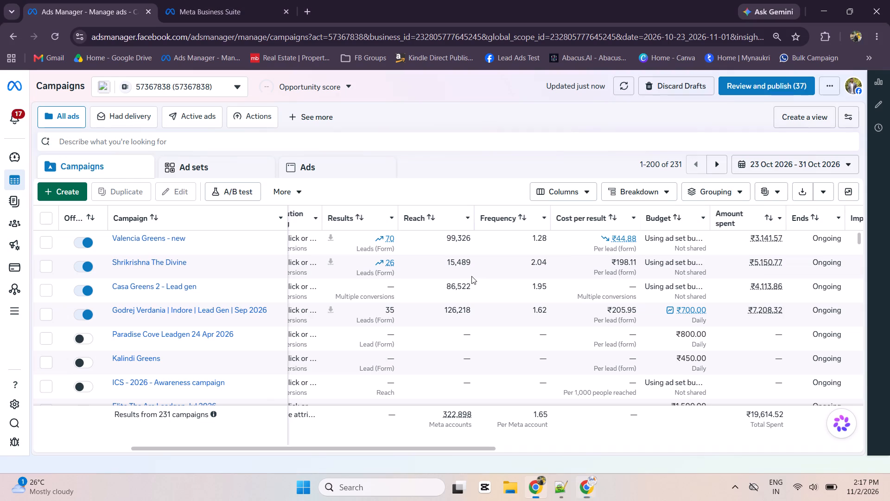
key("alt+Tab")
key("alt+Tab")
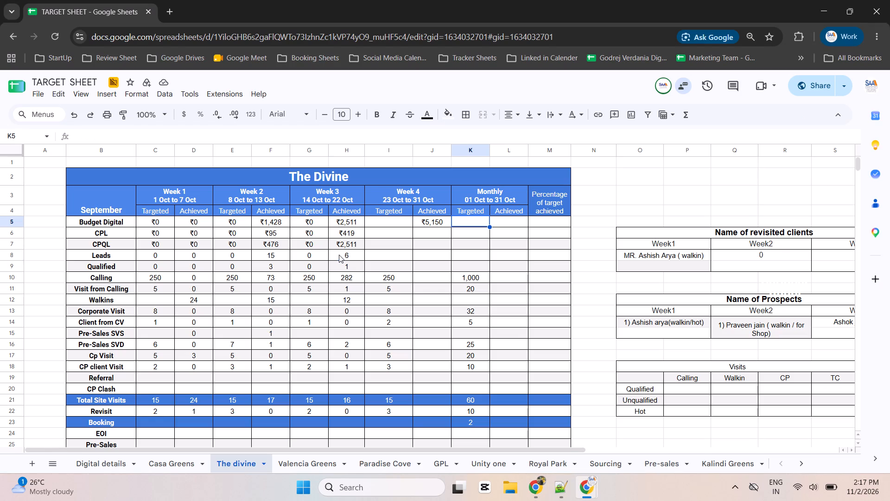
left_click(339, 255)
key("Right")
key("Right")
type("26")
key("Down")
key("alt+Tab")
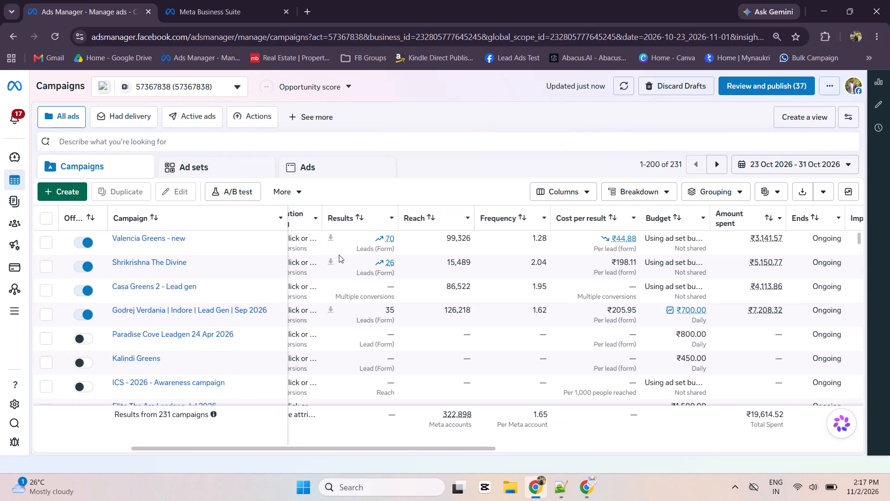
Check The Divine's Facebook lead counts in the CRM and enter 10 as the Week 4 achieved Qualified.
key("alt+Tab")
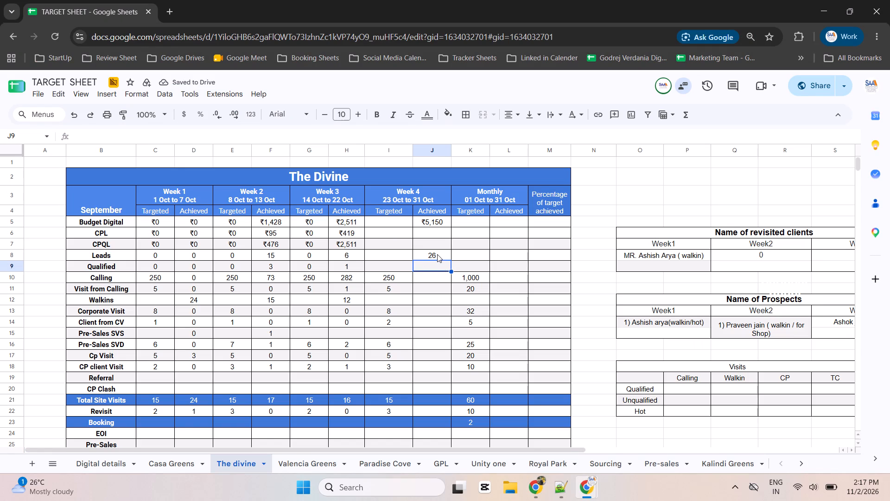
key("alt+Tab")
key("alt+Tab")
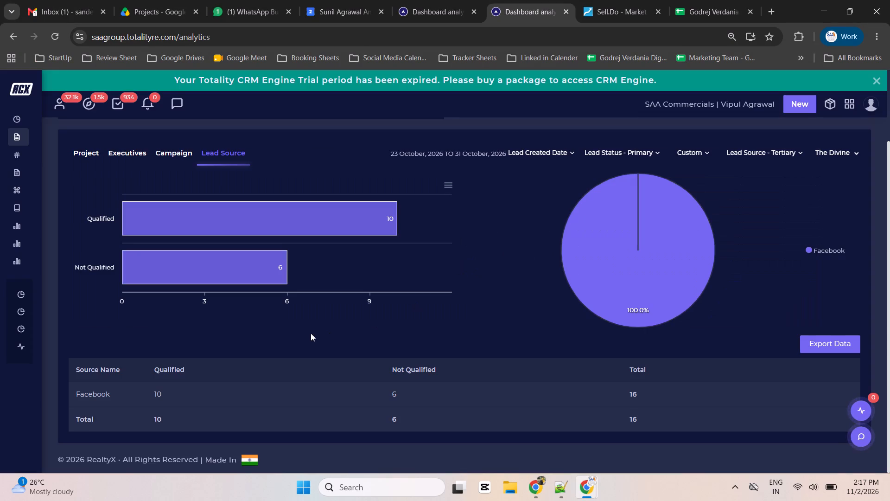
scroll(396, 317, "up", 1)
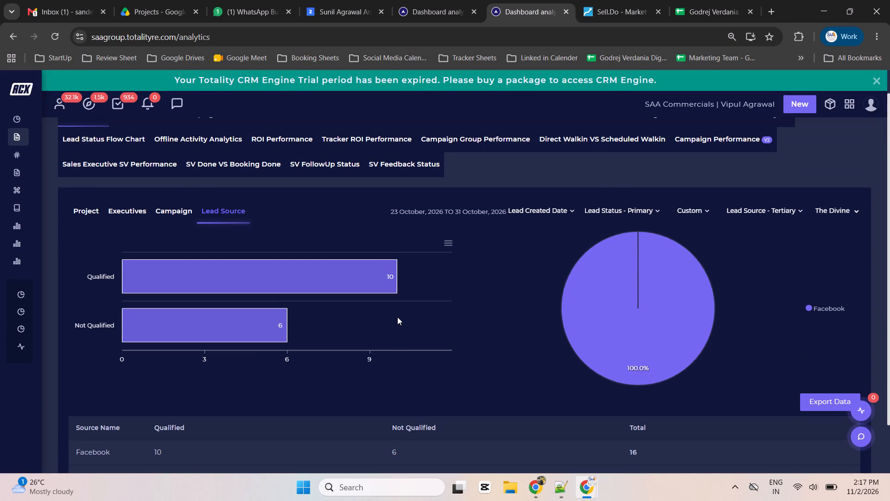
scroll(397, 317, "down", 2)
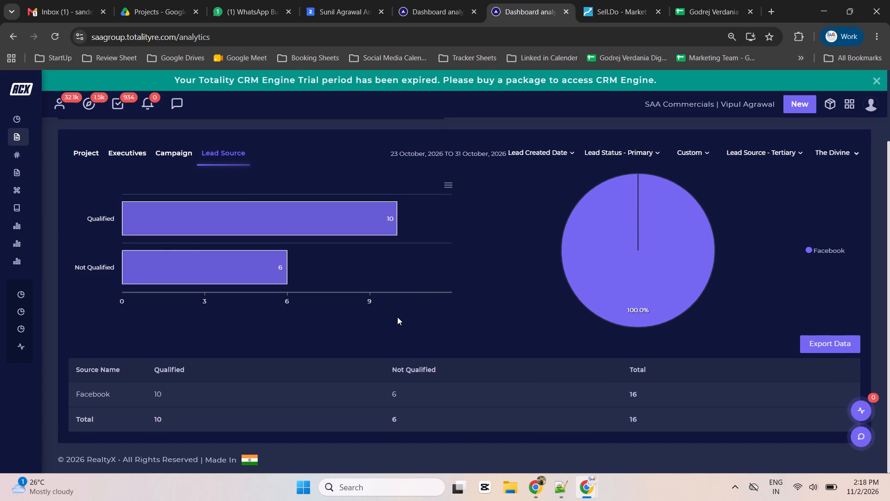
key("alt+Tab")
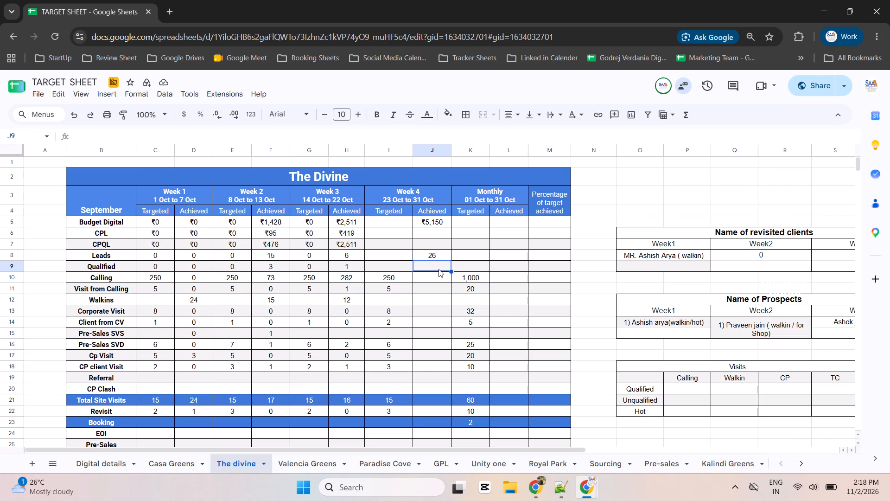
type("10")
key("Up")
Calculate the Week 4 achieved CPL on The divine sheet as Budget Digital divided by Leads (J5/J8).
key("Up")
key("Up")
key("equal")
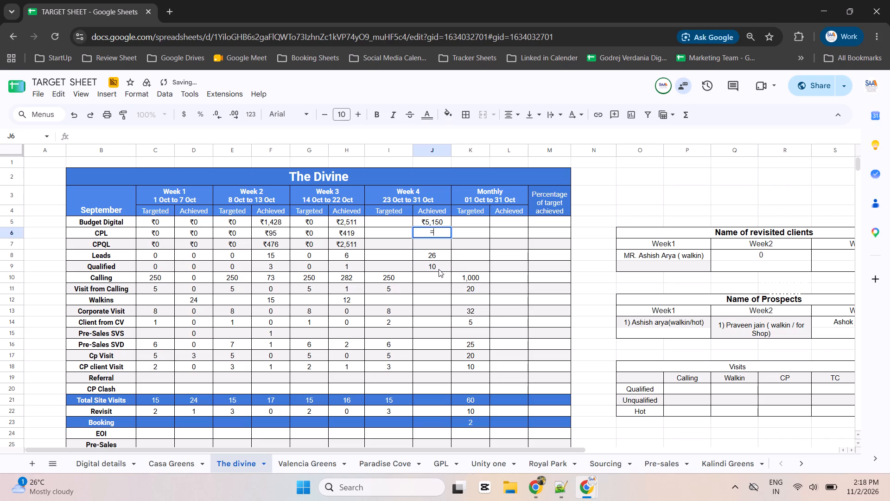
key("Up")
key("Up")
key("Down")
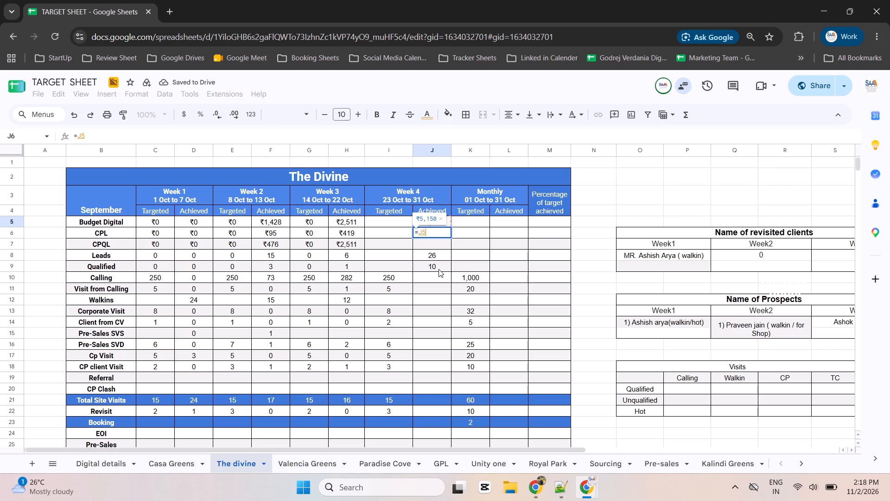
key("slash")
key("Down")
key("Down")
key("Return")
Calculate the Week 4 achieved CPQL on The divine sheet as Budget Digital divided by Qualified (J5/J9).
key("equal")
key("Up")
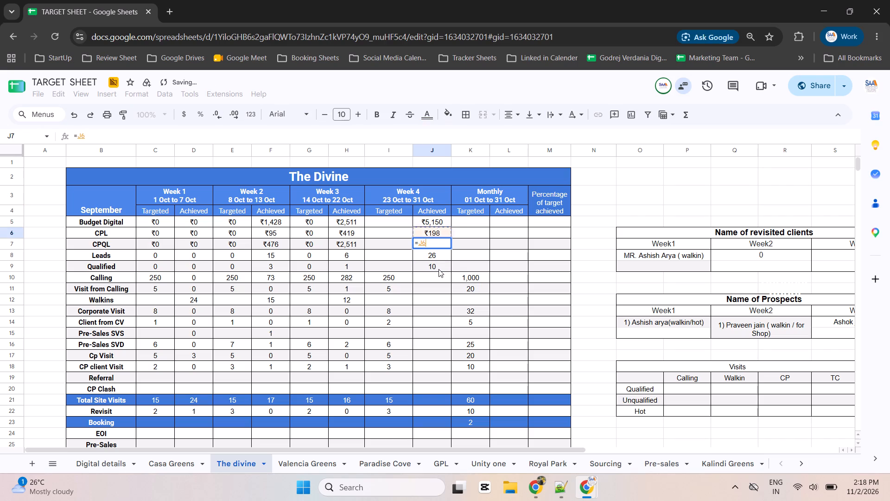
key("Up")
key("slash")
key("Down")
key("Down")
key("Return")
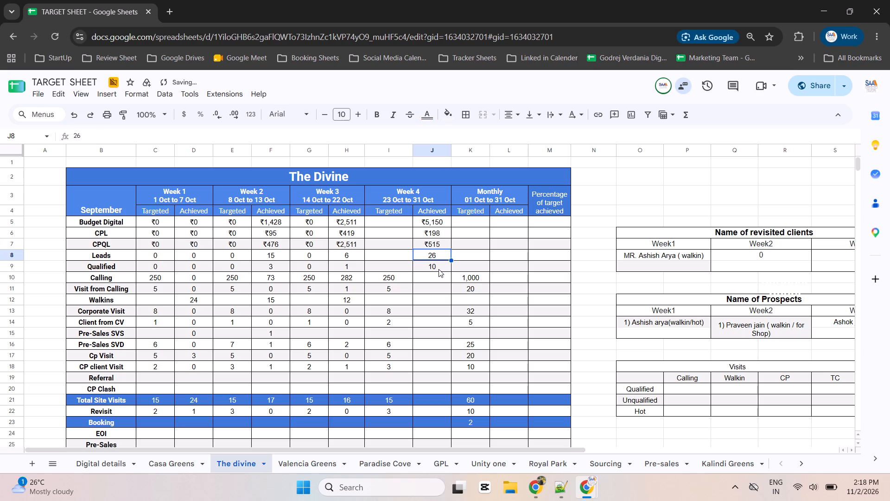
Set the Open count to 10 in the lead status table below The Divine's target table.
scroll(439, 279, "down", 4)
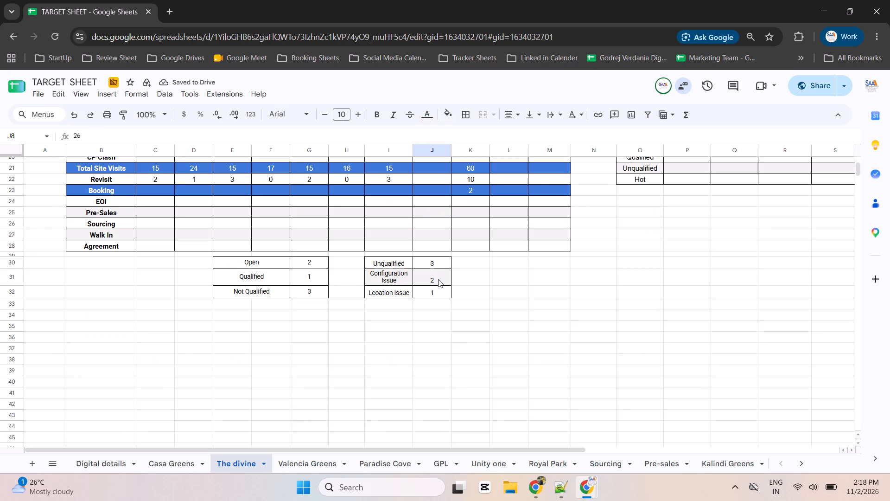
left_click(310, 263)
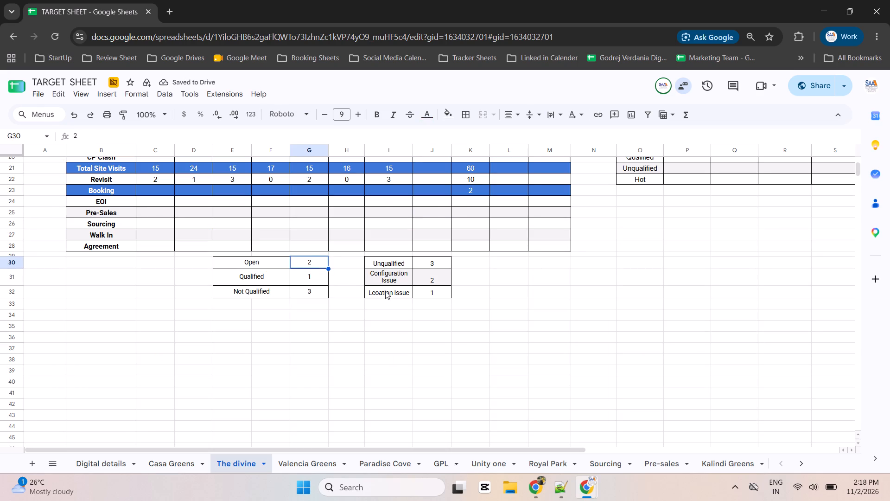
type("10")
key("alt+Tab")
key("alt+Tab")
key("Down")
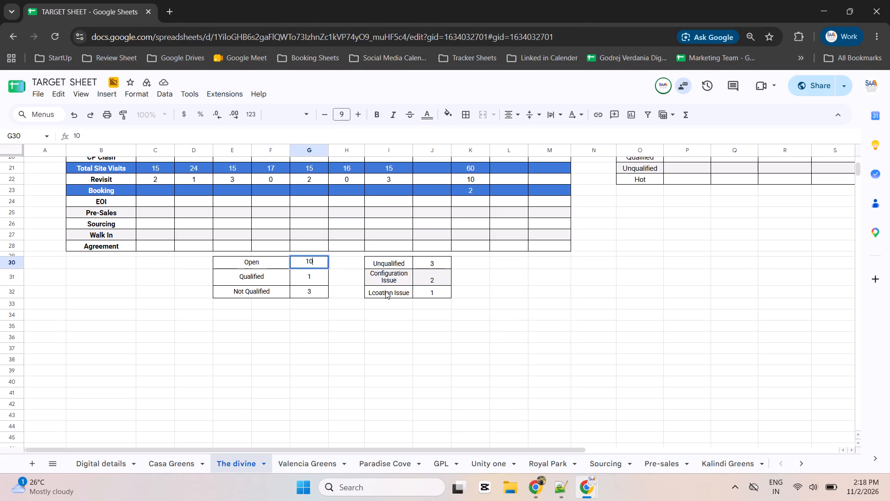
In the lead-status table below The divine targets, set Qualified to 10 and Not Qualified to 6 from the CRM.
type("10")
key("Down")
key("alt+Tab")
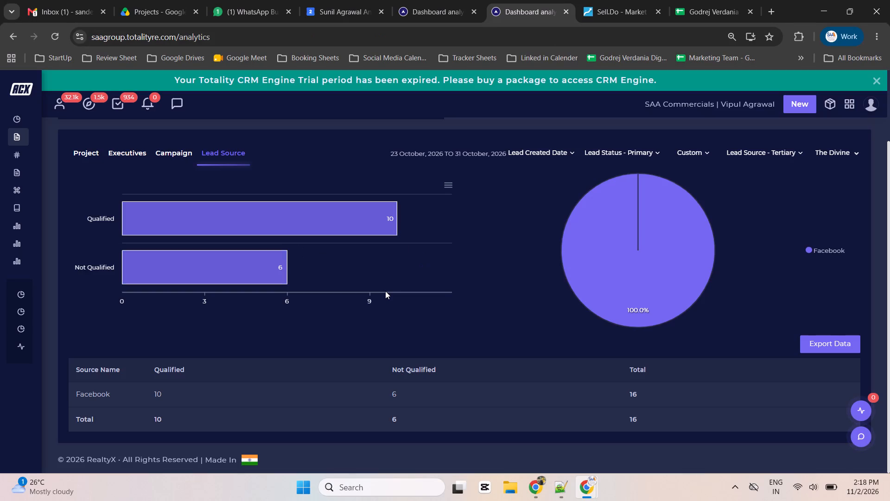
key("alt+Tab")
key("6")
key("Down")
Check the sum of the Open, Qualified and Not Qualified counts against the Week 4 achieved Leads on The divine sheet.
key("Up")
key("Up")
key("Up")
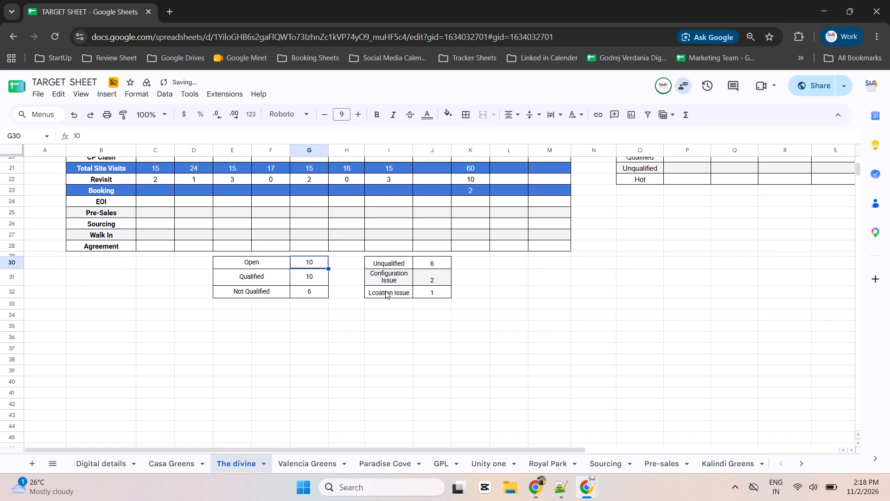
key("ctrl+shift+Down")
scroll(440, 282, "up", 3)
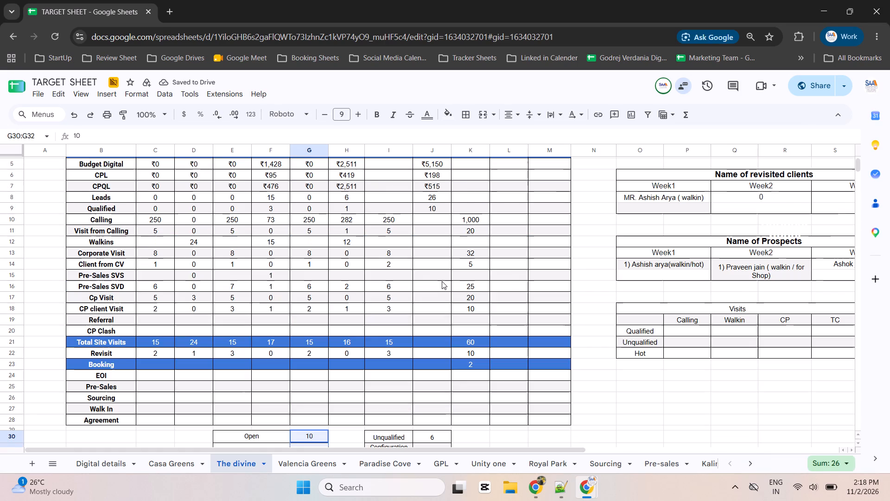
scroll(442, 281, "down", 2)
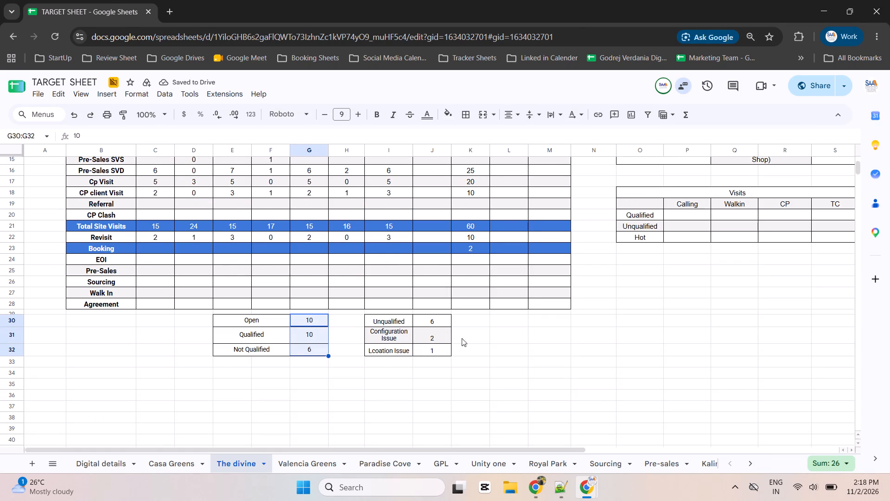
Examine The Divine's Facebook leads in the CRM by secondary and tertiary lead status, ending on the secondary breakdown.
key("alt+Tab")
left_click(628, 151)
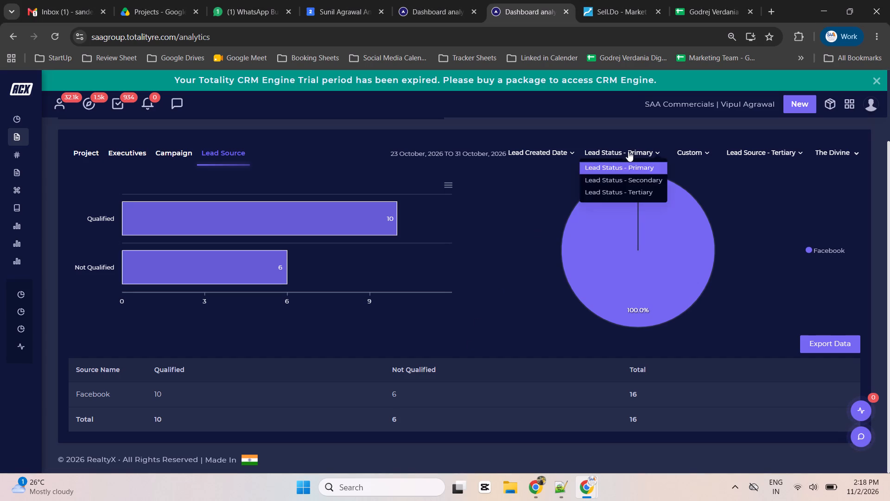
left_click(629, 176)
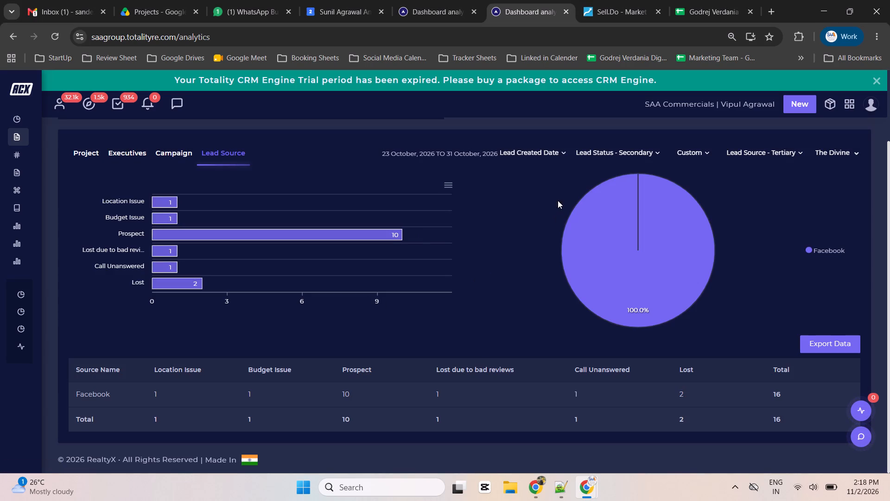
left_click(606, 149)
left_click(630, 190)
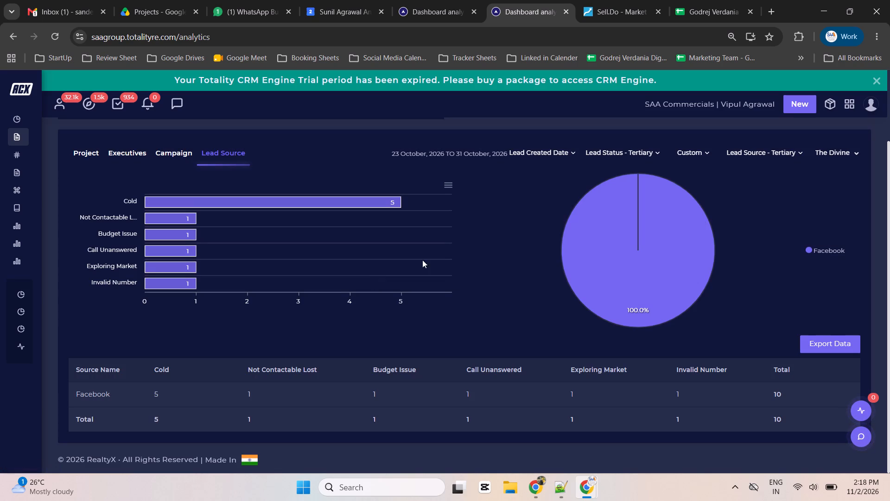
left_click(657, 146)
left_click(651, 150)
left_click(643, 180)
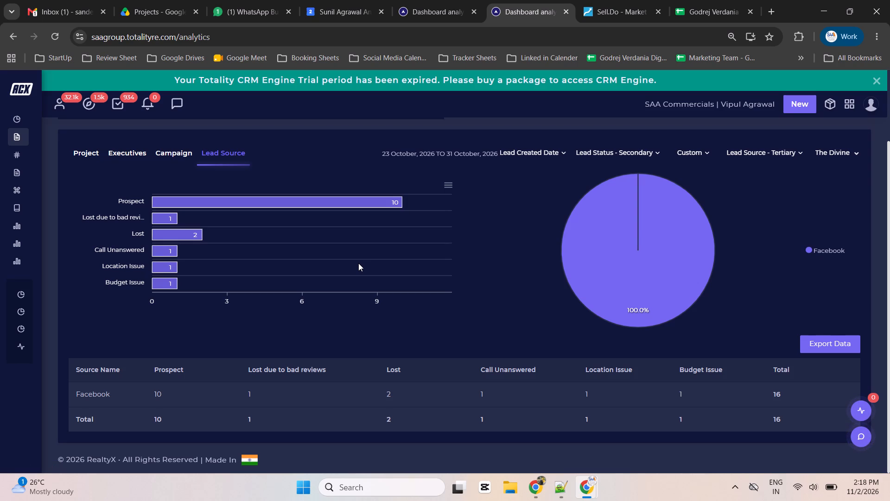
On The divine sheet, relabel the Configuration Issue row of the Unqualified breakdown as Not Interested.
key("alt+Tab")
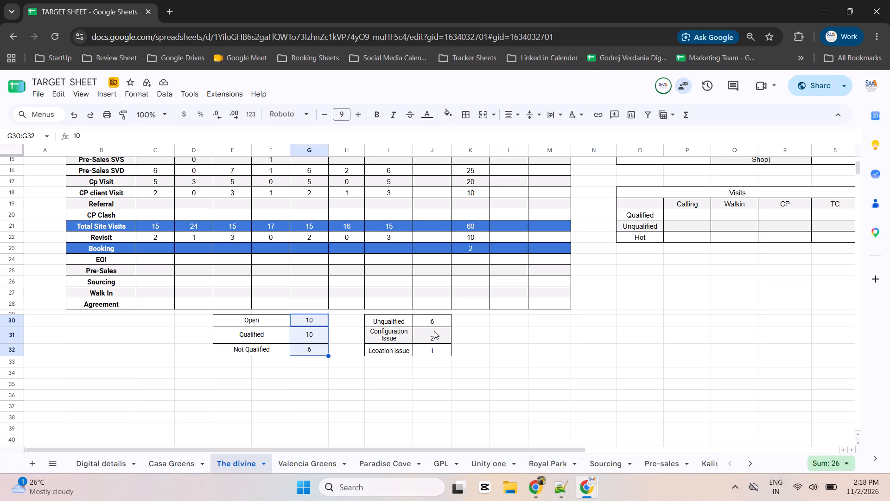
left_click(390, 333)
type("Not Inte")
type("rested")
key("Right")
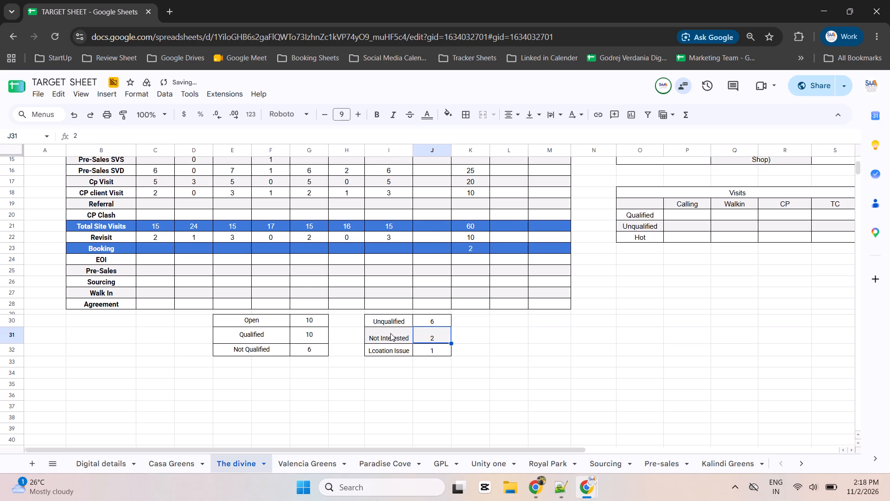
Relabel the last row of The divine's Unqualified breakdown as Budget Issue and set its count to 2.
key("Down")
key("Left")
type("Bidget")
key("ctrl+BackSpace")
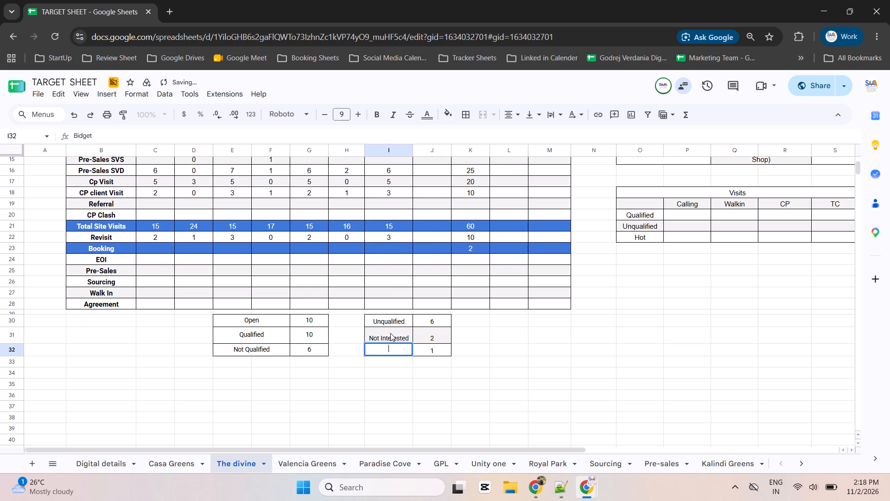
type("Bidget")
key("ctrl+BackSpace")
type("Bude")
key("BackSpace")
type("get Issue")
key("Right")
key("2")
Add a row labelled "Lcoation Issue" with a count of 2 below Budget Issue on The divine sheet.
key("Down")
key("Left")
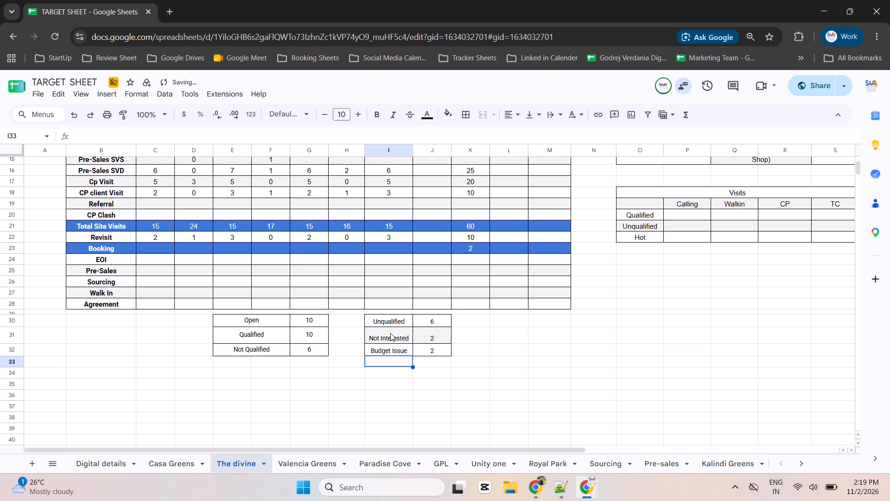
type("Lcoation Issue")
key("Right")
key("2")
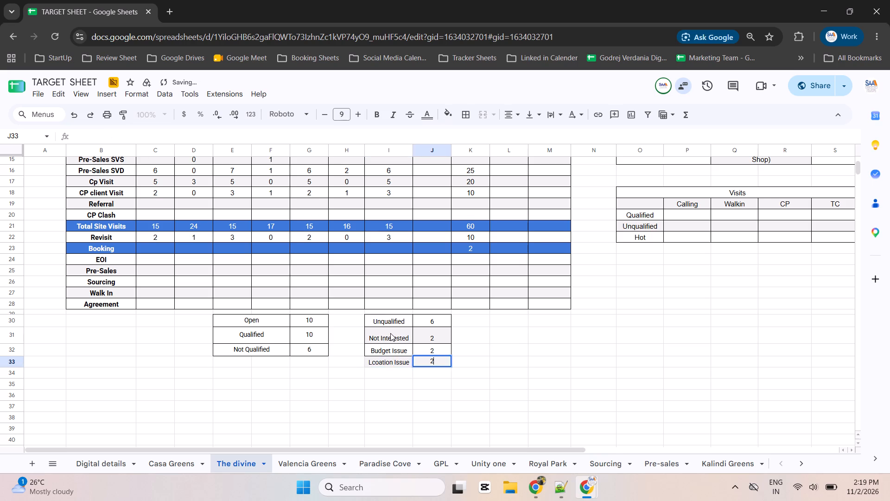
key("Down")
key("Left")
left_click(390, 333)
scroll(480, 404, "up", 2)
scroll(480, 403, "down", 1)
Open the Valencia Greens sheet, and switch the CRM lead source report to Valencia Greens by primary lead status.
left_click(305, 458)
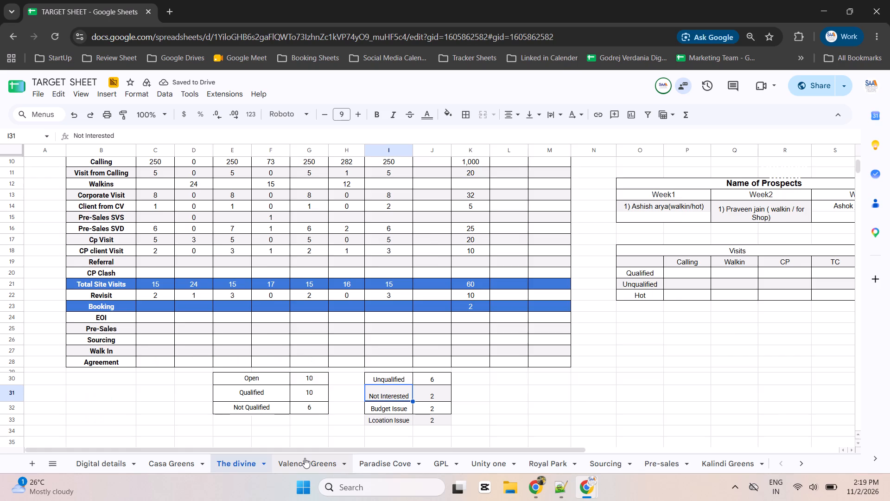
key("alt+Tab")
left_click(839, 156)
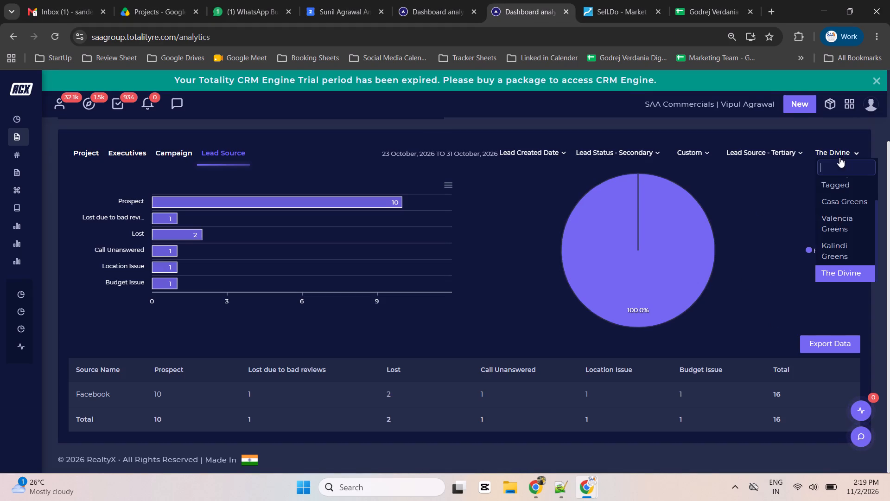
left_click(840, 223)
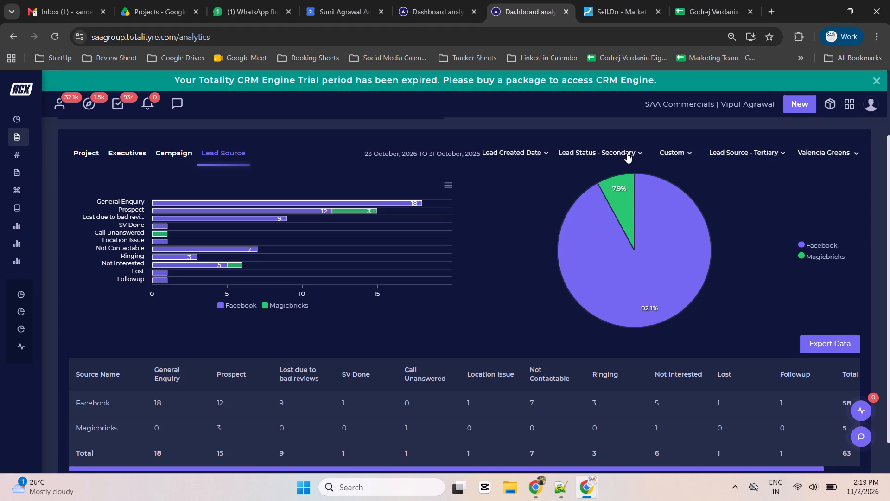
left_click(627, 153)
left_click(628, 168)
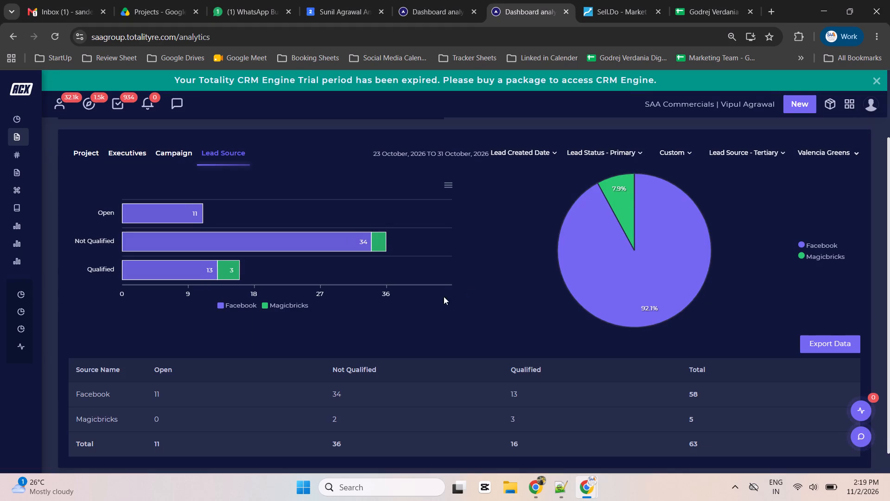
left_click(385, 310)
Check the Valencia Greens lead total in the CRM and enter 63 as Week 4 achieved Leads on the Valencia Greens sheet.
key("alt+Tab")
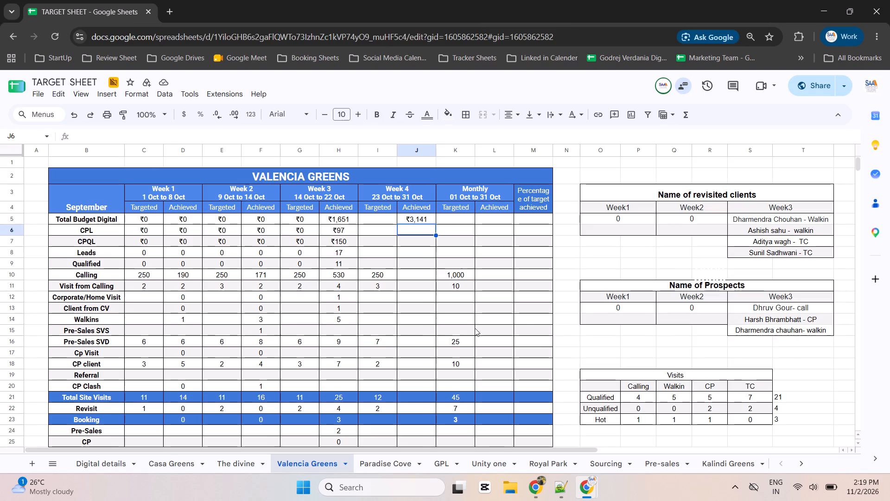
key("alt+Tab")
key("alt+Tab")
key("alt+Tab")
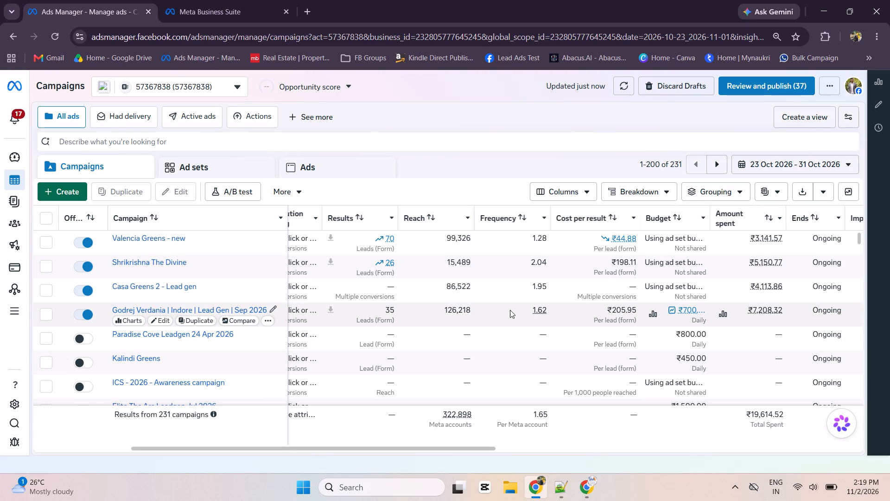
key("alt+Tab")
scroll(545, 317, "down", 2)
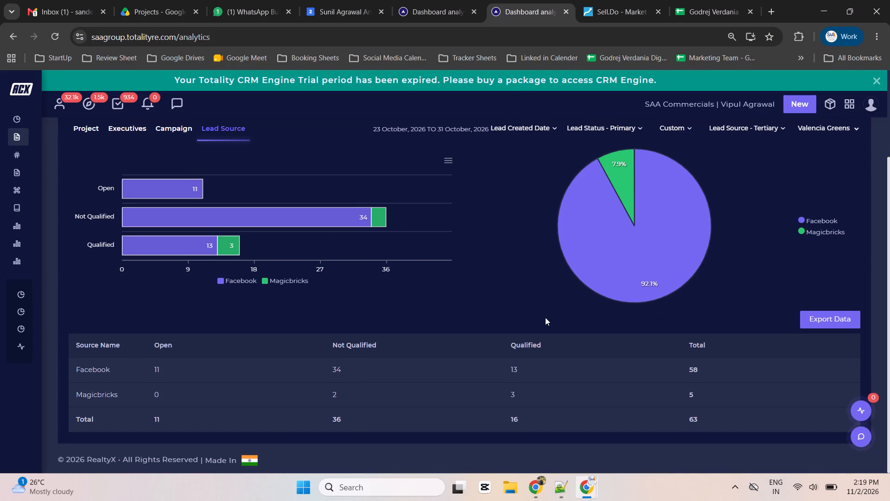
left_click_drag(700, 421, 687, 425)
key("ctrl+c")
key("ctrl+c")
key("alt+Tab")
key("alt+Tab")
key("alt+Tab")
key("alt+Tab")
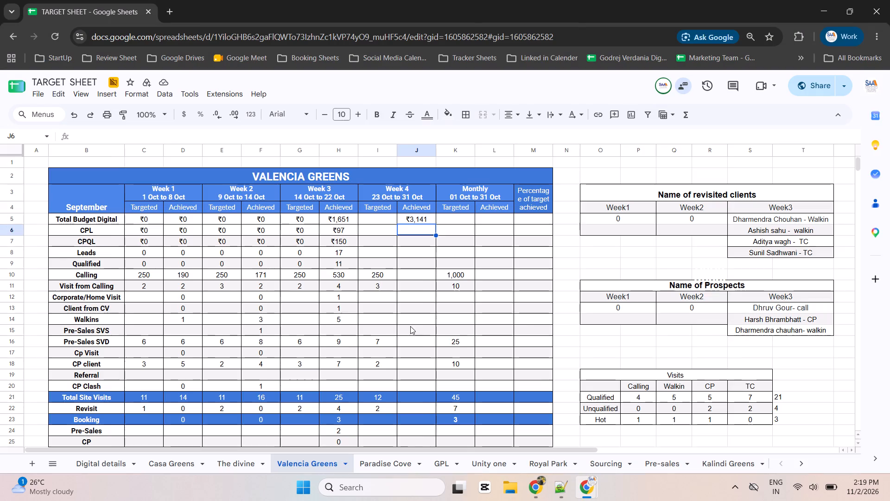
left_click(339, 254)
key("Right")
key("Right")
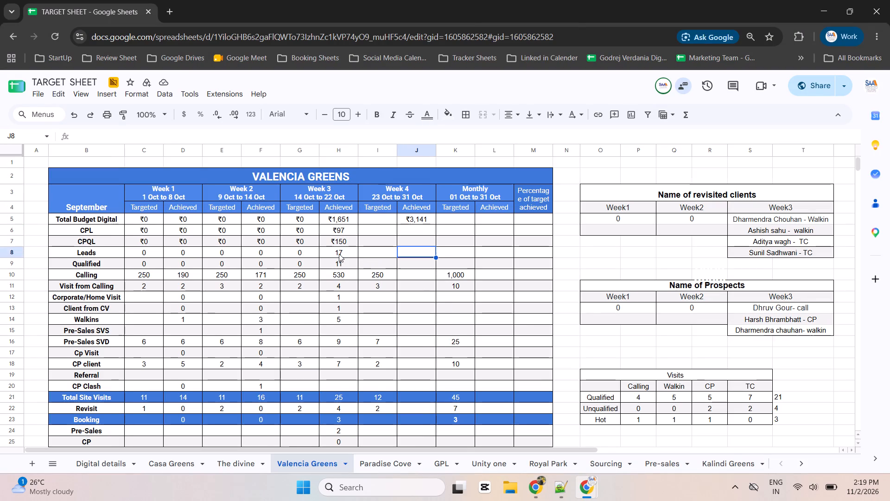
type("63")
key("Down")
Enter 16 from the CRM as Week 4 achieved Qualified on the Valencia Greens sheet.
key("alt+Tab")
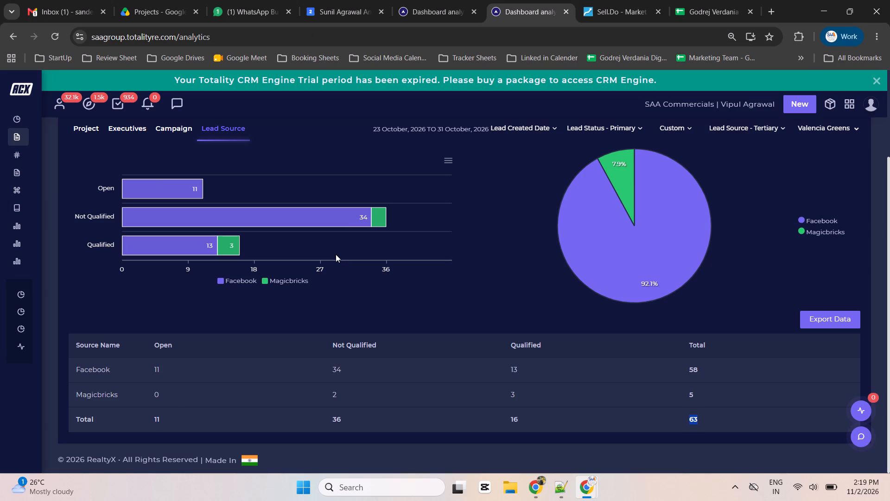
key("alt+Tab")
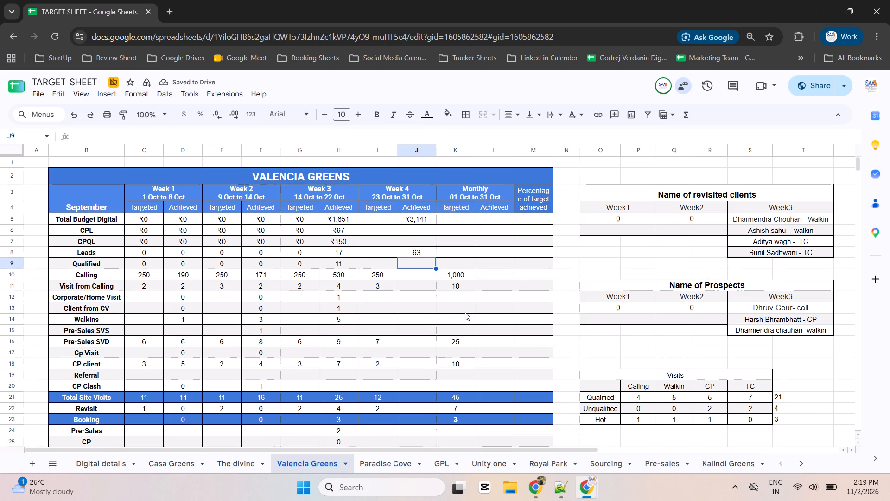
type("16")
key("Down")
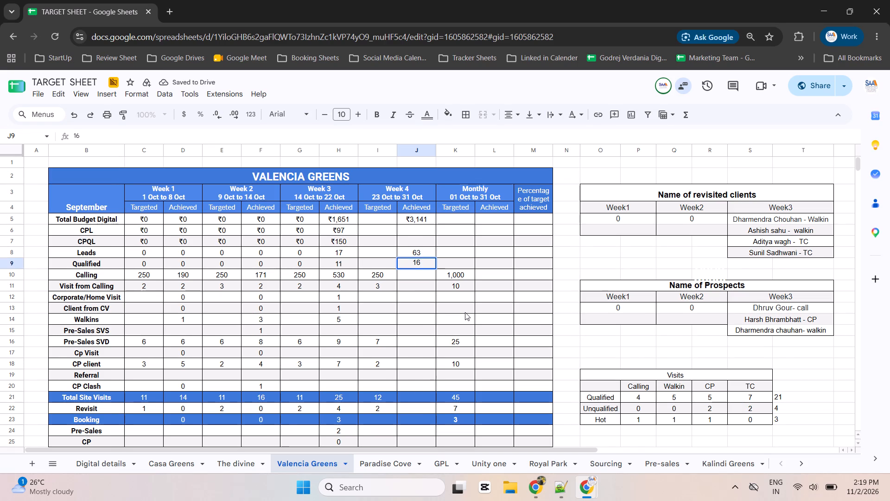
Calculate the Week 4 achieved CPL on the Valencia Greens sheet as Total Budget Digital divided by Leads.
scroll(465, 312, "down", 2)
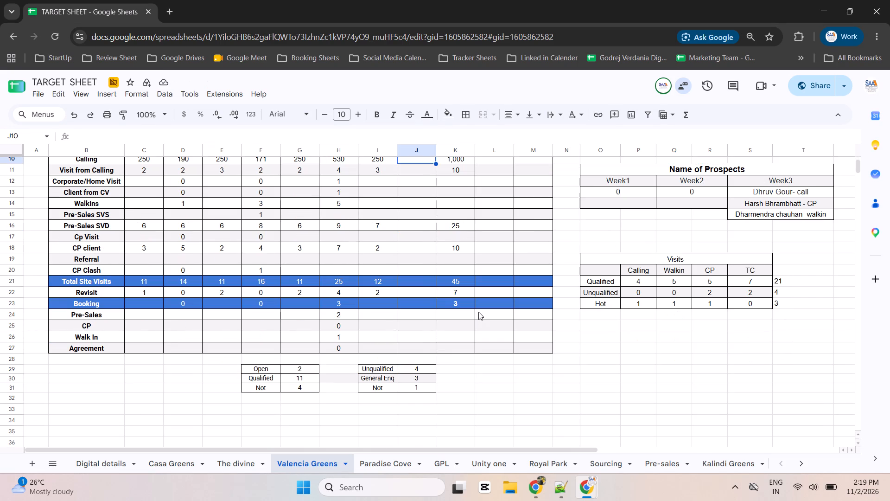
scroll(478, 312, "up", 3)
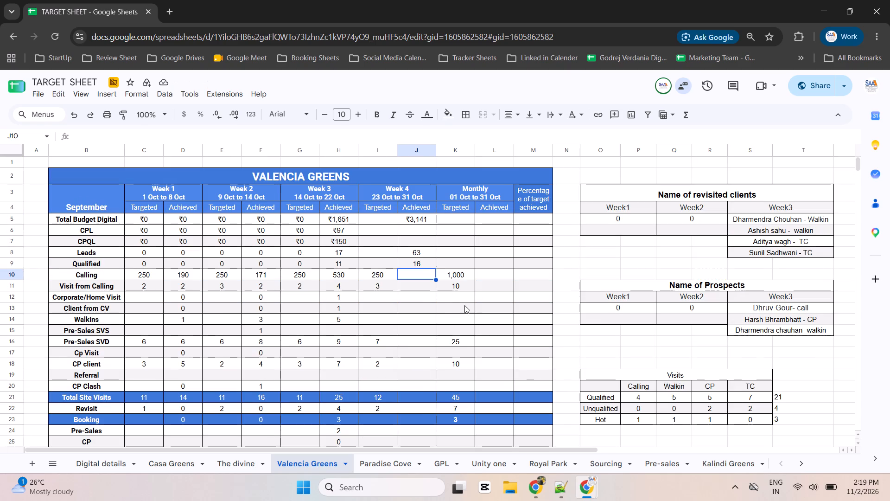
left_click(415, 231)
key("equal")
key("Up")
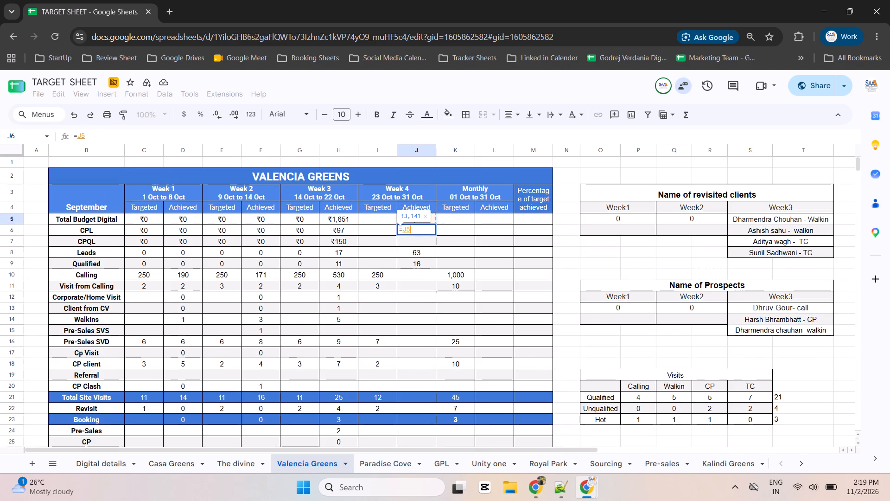
key("slash")
key("Down")
key("Down")
key("Return")
Calculate the Week 4 achieved CPQL on the Valencia Greens sheet as Total Budget Digital divided by Qualified.
key("equal")
key("Up")
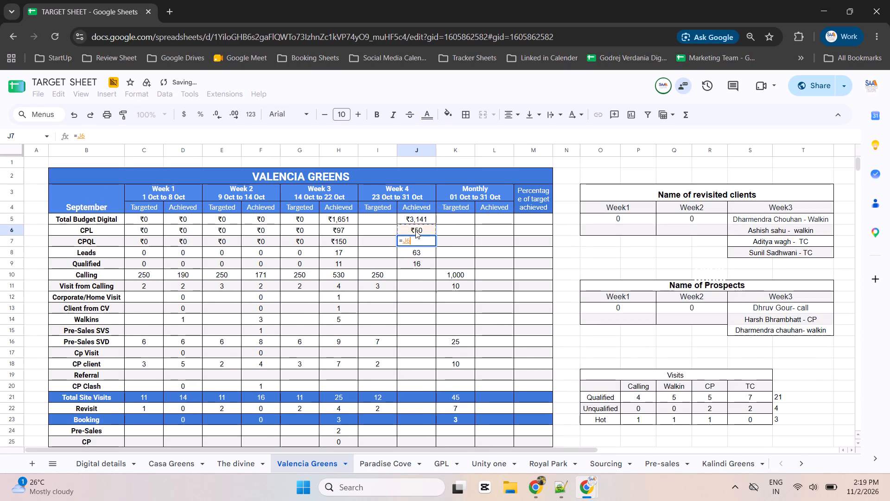
key("Up")
key("slash")
key("Down")
key("Down")
key("Return")
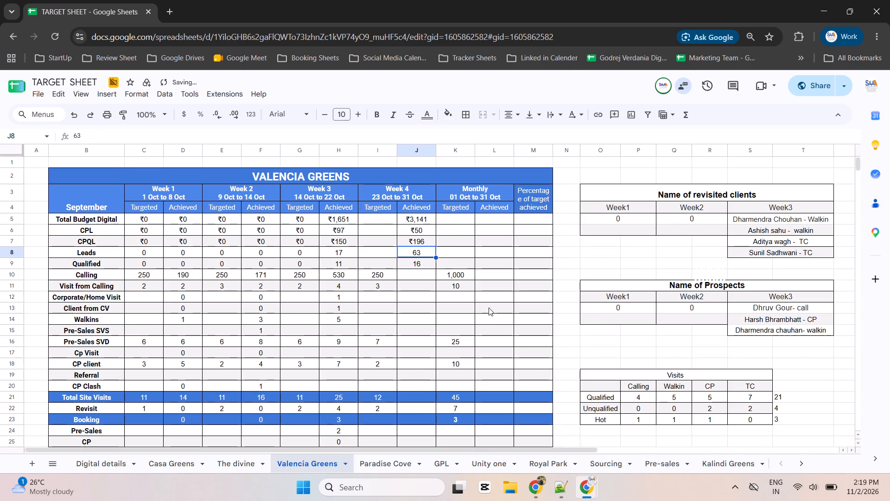
In the lead-status table below the Valencia Greens targets, set Open to 11 and Qualified to 16 from the CRM.
scroll(449, 371, "down", 2)
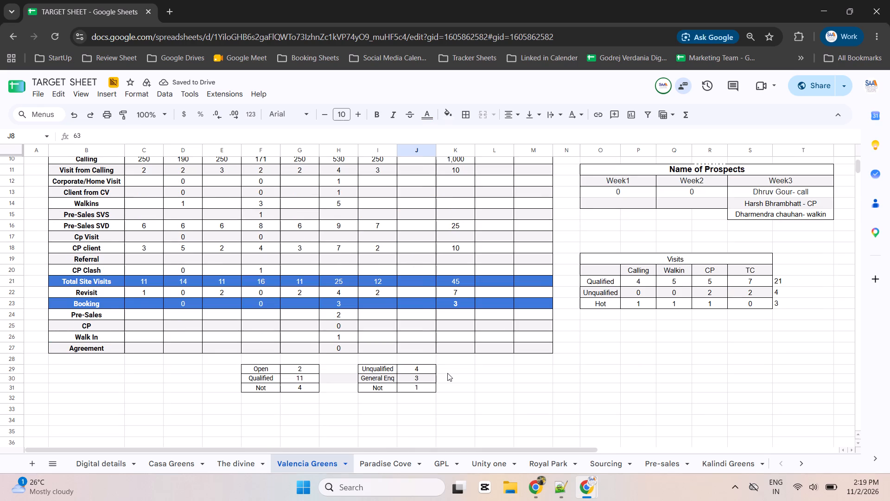
key("alt+Tab")
key("alt+Tab")
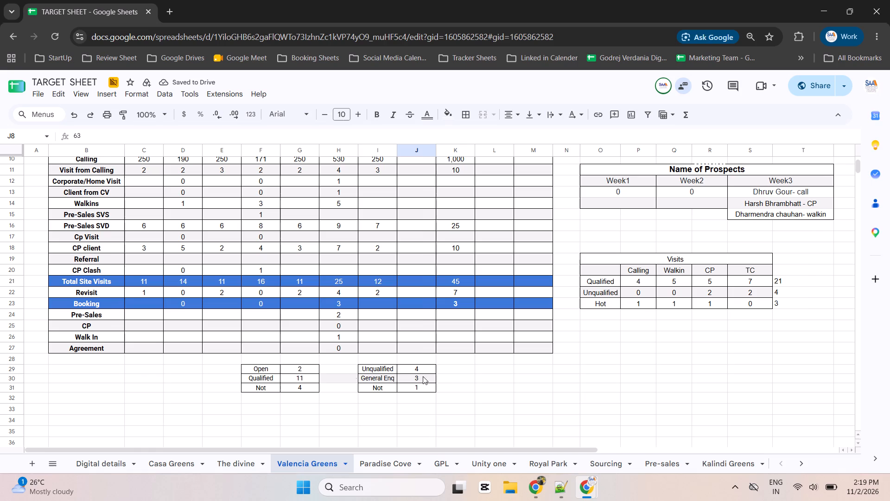
left_click(305, 369)
key("1")
key("1")
left_click(299, 380)
key("alt+Tab")
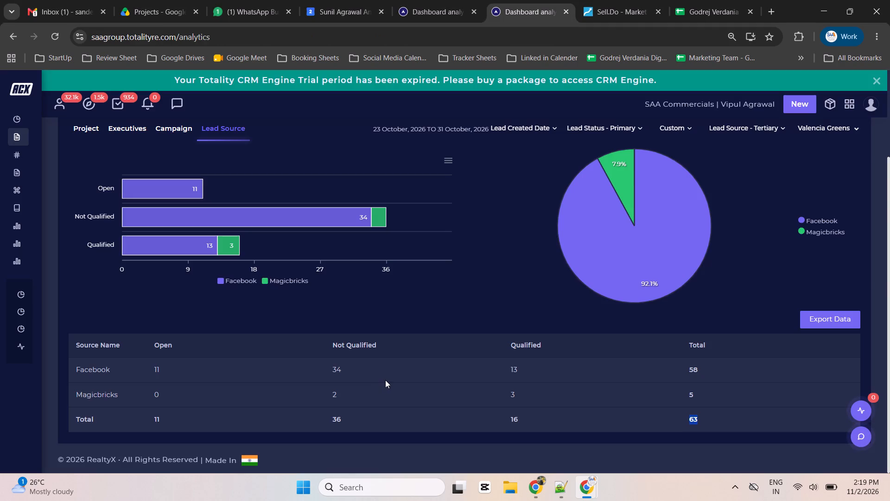
key("alt+Tab")
key("1")
key("6")
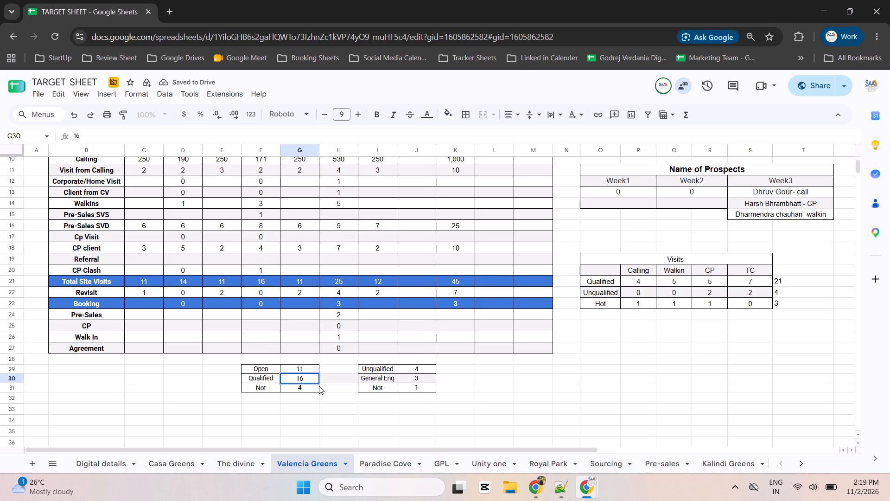
Set the Not Qualified count in the Valencia Greens lead-status table to 36 from the CRM.
left_click(311, 388)
key("alt+Tab")
key("alt+Tab")
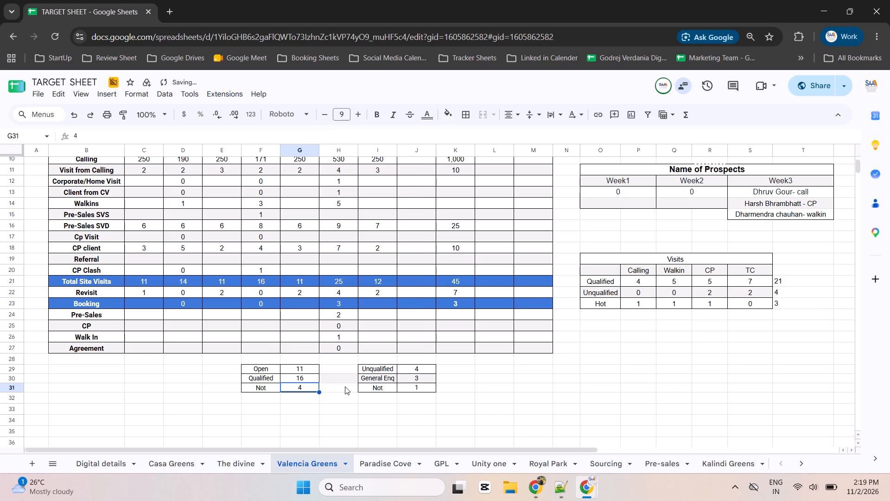
key("alt+Tab")
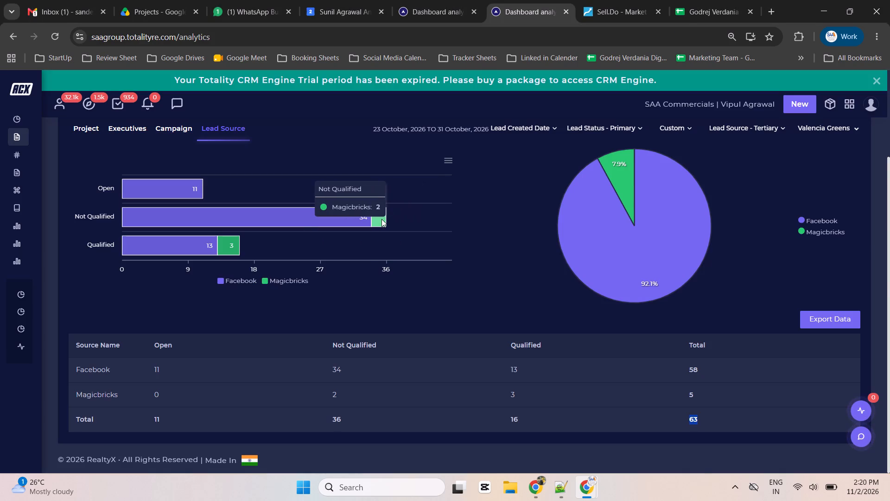
key("alt+Tab")
type("36")
key("Down")
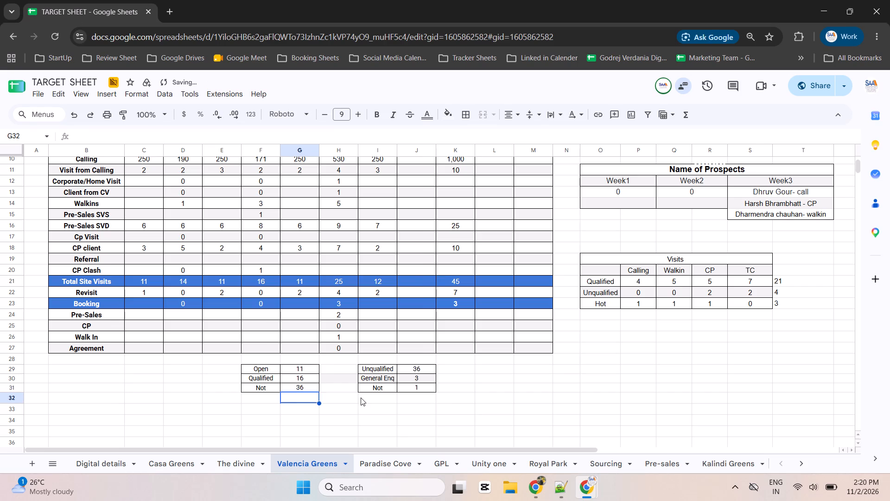
Show Valencia Greens' CRM leads by secondary lead status and set General Enq in the Unqualified breakdown to 18.
key("alt+Tab")
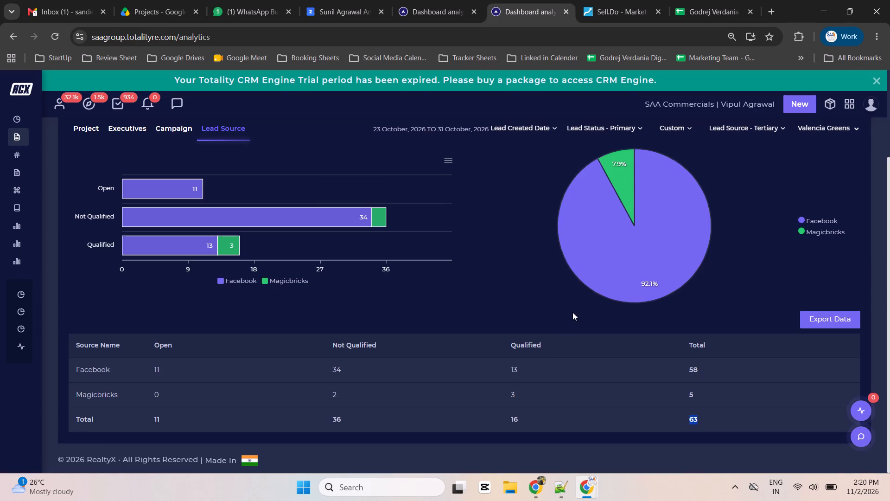
left_click(653, 127)
left_click(623, 127)
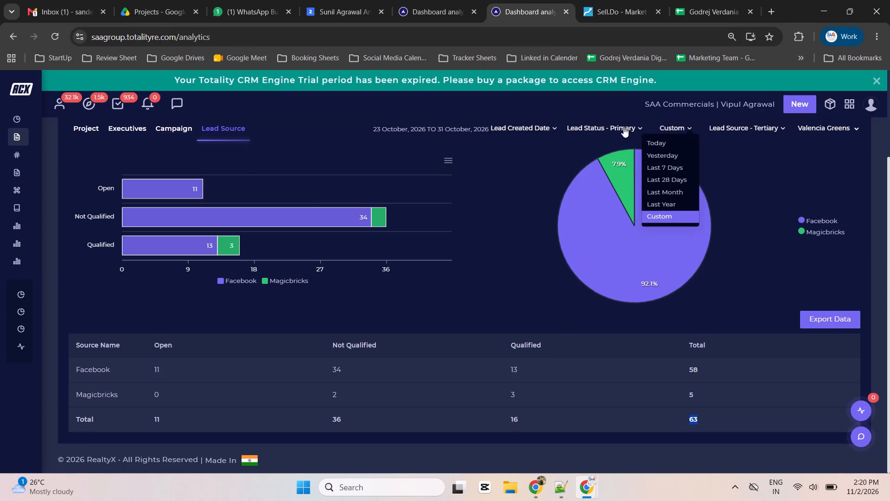
left_click(621, 154)
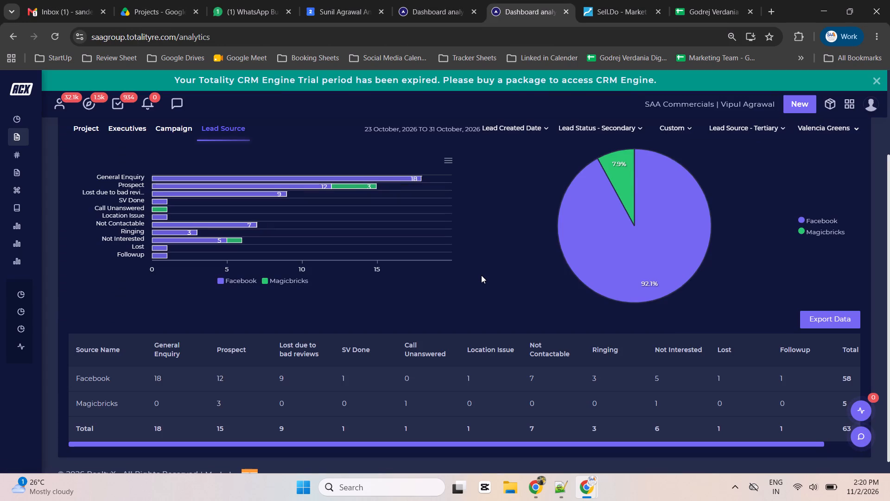
key("alt+Tab")
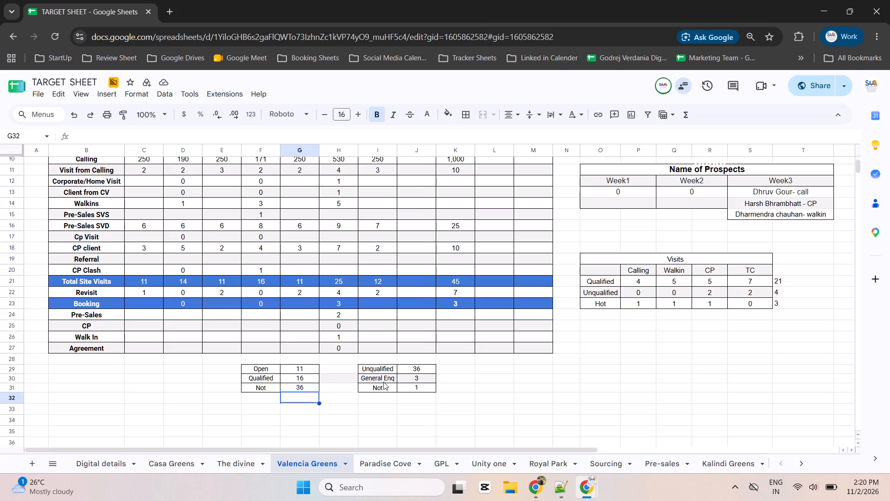
left_click(380, 382)
left_click(426, 383)
type("18")
key("Down")
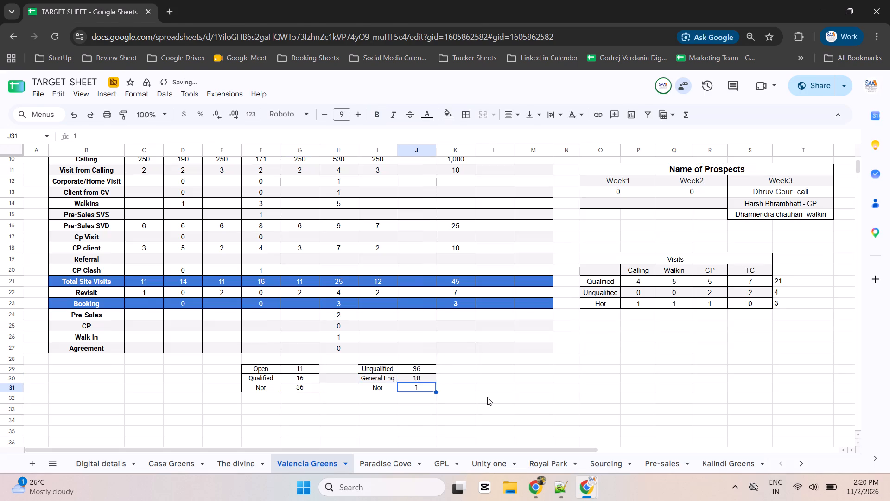
Widen column I on the Valencia Greens sheet so that the Not Interested label fits on one line.
key("alt+Tab")
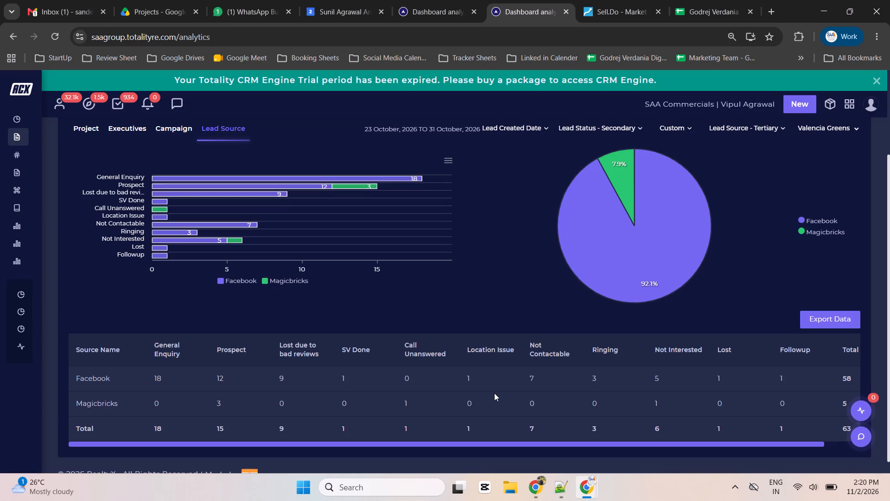
key("alt+Tab")
key("Left")
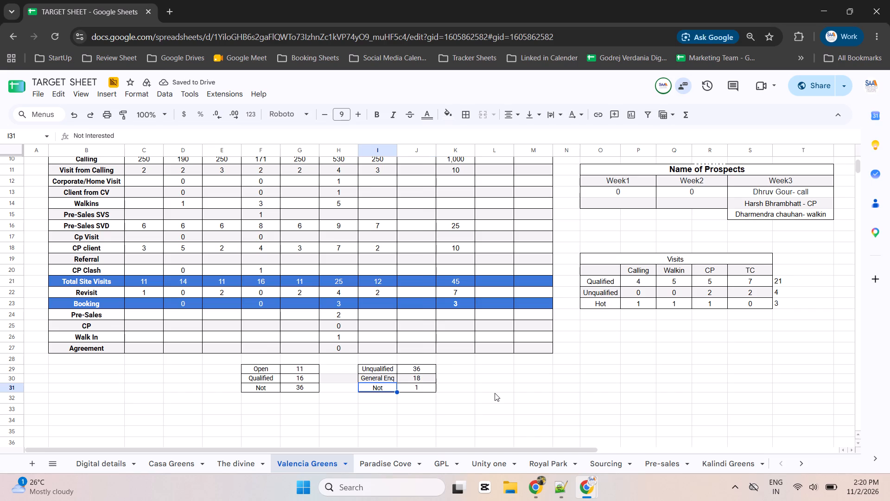
key("Return")
key("space")
key("Return")
key("Up")
key("Right")
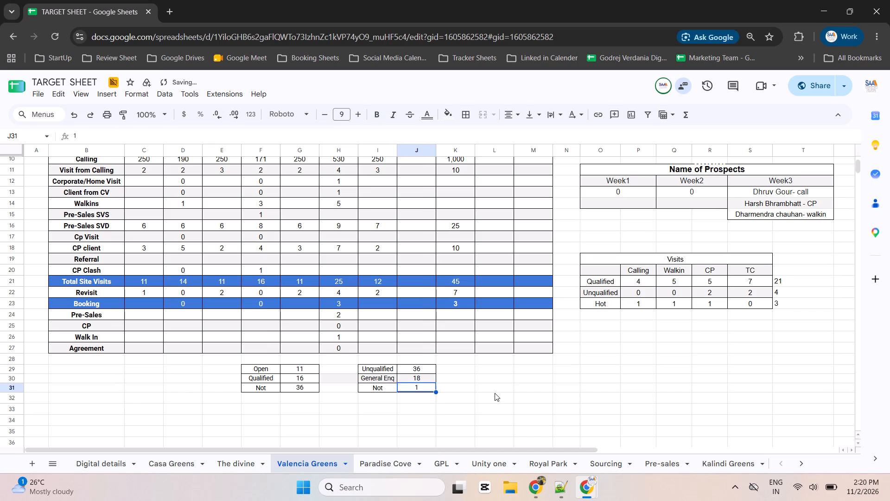
left_click_drag(398, 152, 402, 152)
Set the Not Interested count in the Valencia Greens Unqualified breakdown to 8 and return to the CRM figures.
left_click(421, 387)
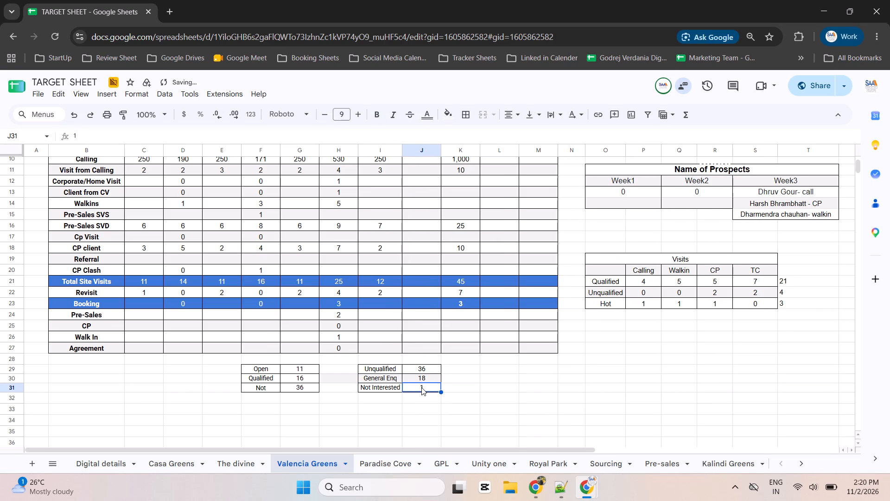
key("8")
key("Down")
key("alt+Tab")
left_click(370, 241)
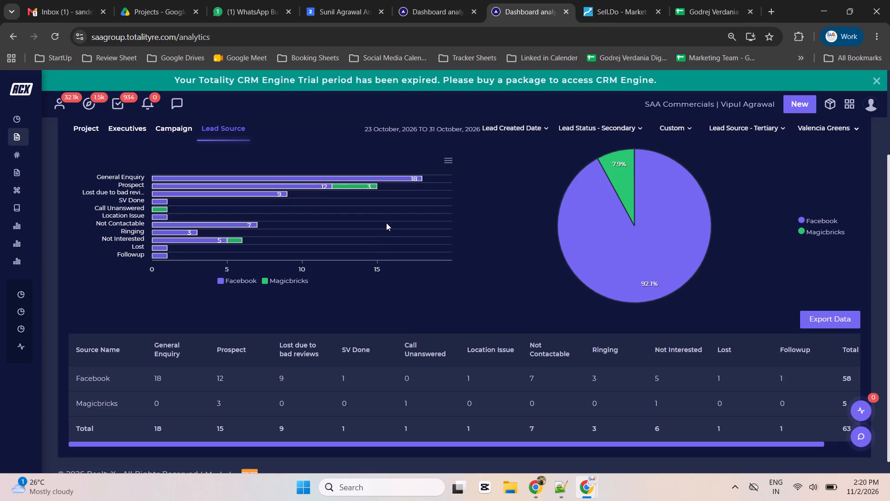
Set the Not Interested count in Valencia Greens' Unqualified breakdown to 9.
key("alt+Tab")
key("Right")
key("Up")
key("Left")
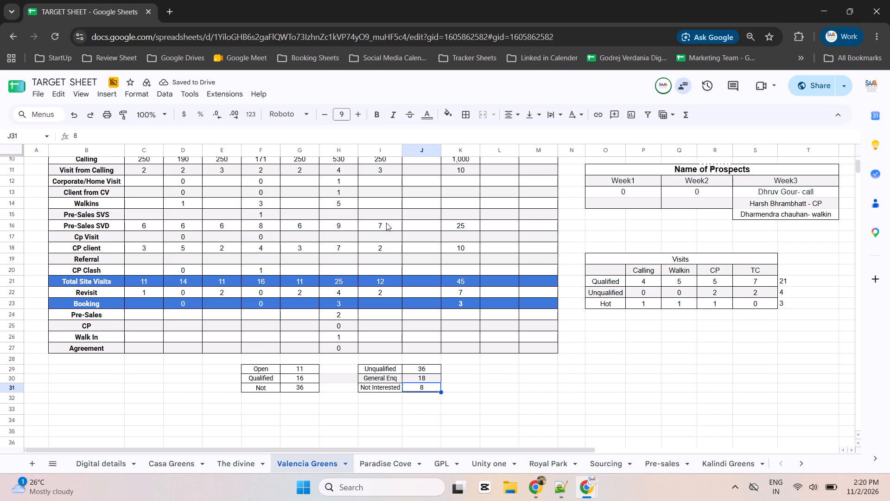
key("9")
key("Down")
Recheck Valencia Greens' secondary lead statuses in the CRM and set the Not Interested count in the Unqualified breakdown to 15.
key("alt+Tab")
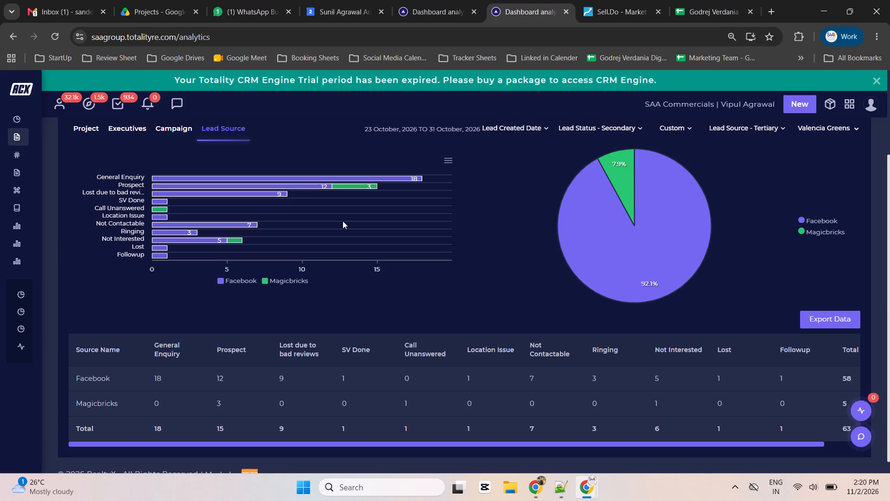
key("alt+Tab")
left_click(438, 387)
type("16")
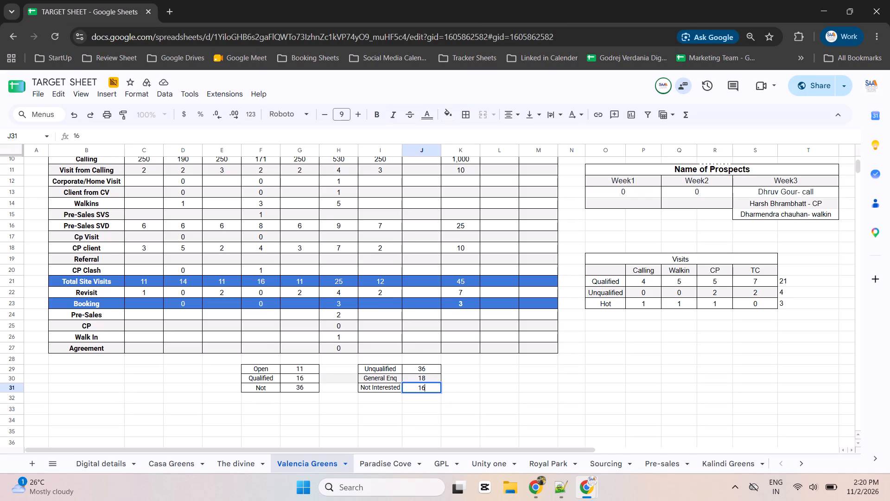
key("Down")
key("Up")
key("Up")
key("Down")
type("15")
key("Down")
Add a Location Issue label below Not Interested in the Unqualified breakdown, copying the formatting of the Not Interested label.
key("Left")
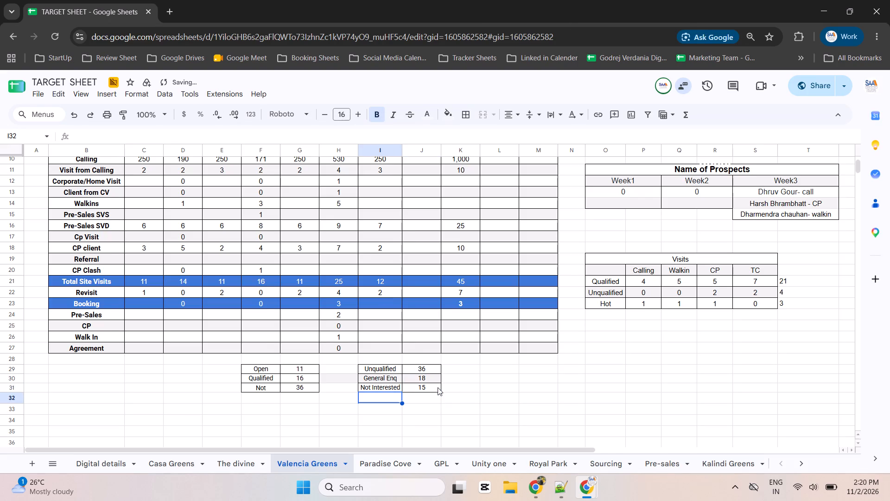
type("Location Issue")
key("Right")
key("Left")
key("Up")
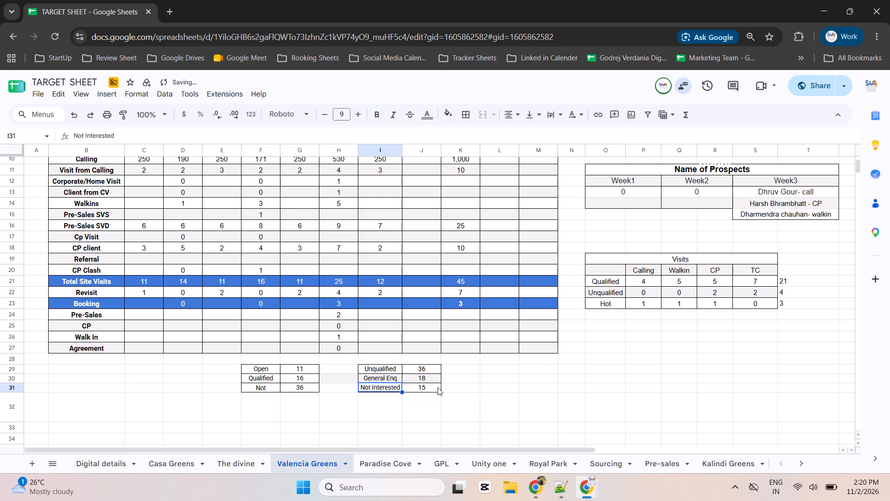
left_click(125, 114)
left_click(385, 419)
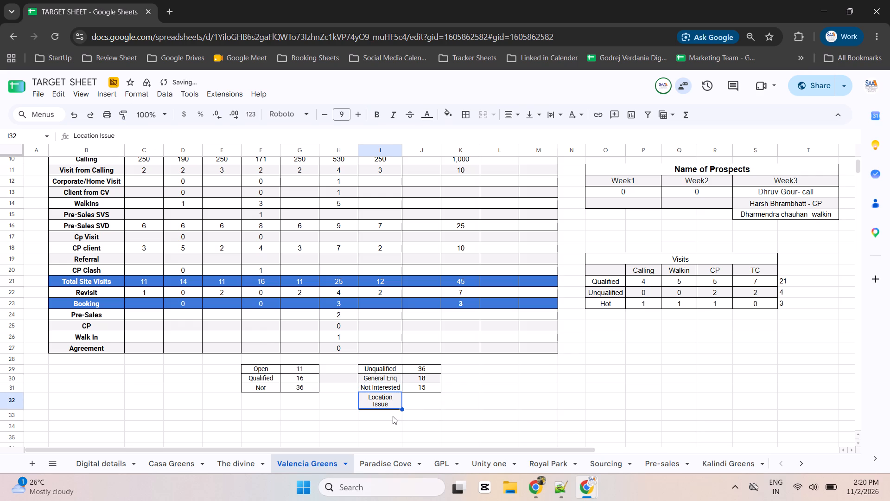
Select the empty count cell beside the Location Issue label in the Unqualified breakdown.
left_click(423, 400)
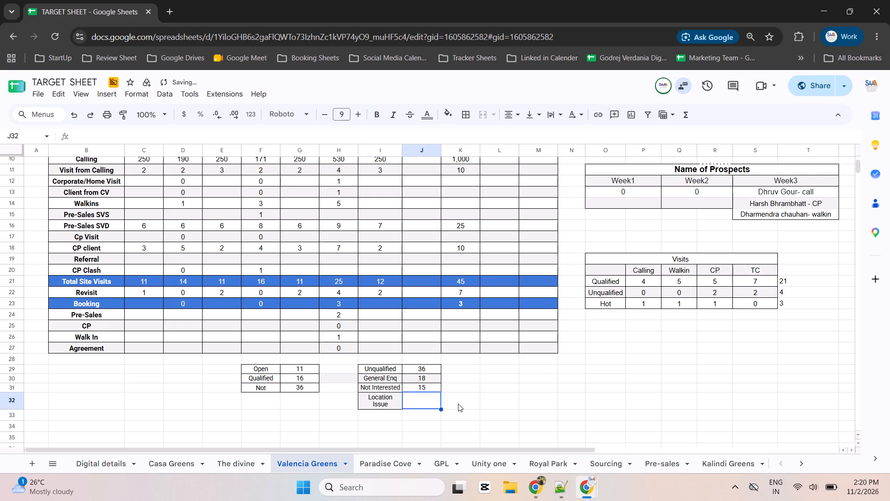
Enter 6 as the Valencia Greens Location Issue count and check the sum of the three unqualified reasons.
key("6")
key("Up")
key("Up")
key("Down")
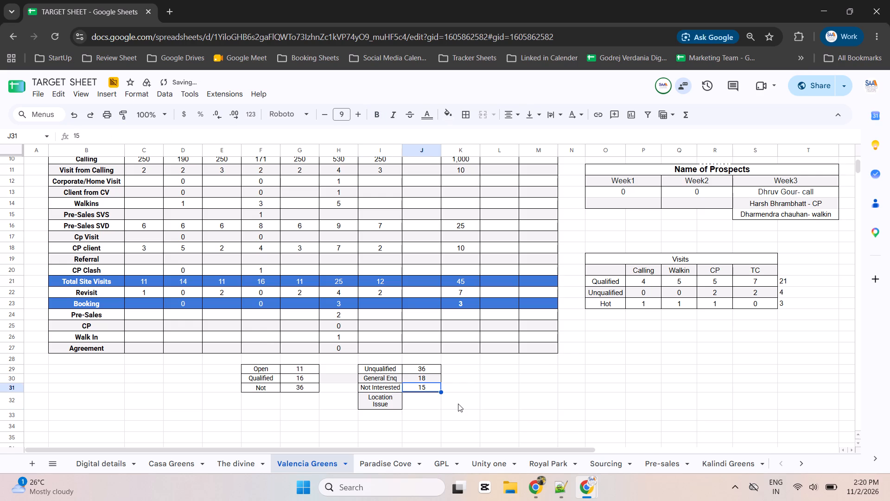
key("Up")
key("shift+Down")
key("shift+Down")
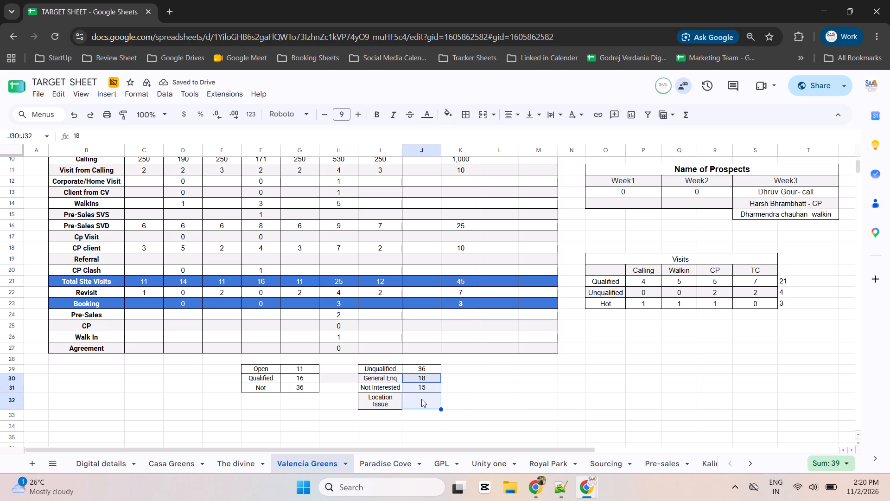
Copy the cell formatting of the Not Interested count onto the Location Issue count.
left_click(421, 399)
left_click(413, 389)
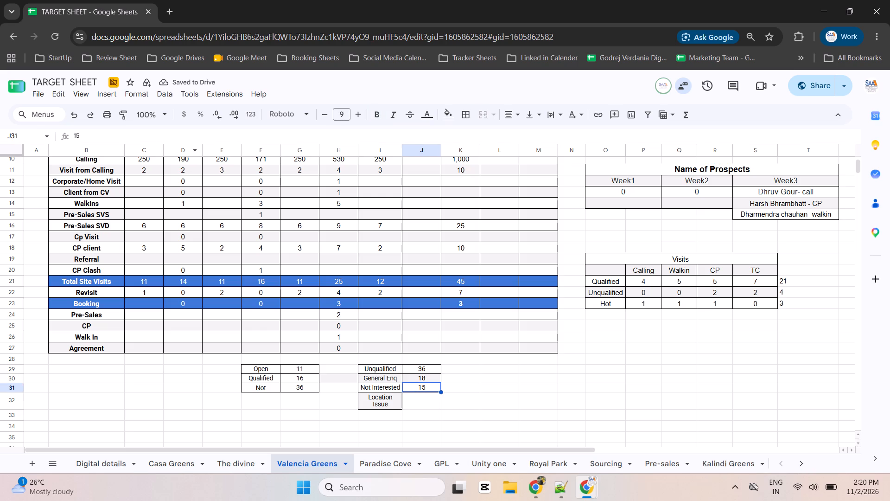
left_click(122, 115)
left_click(427, 403)
left_click(426, 401)
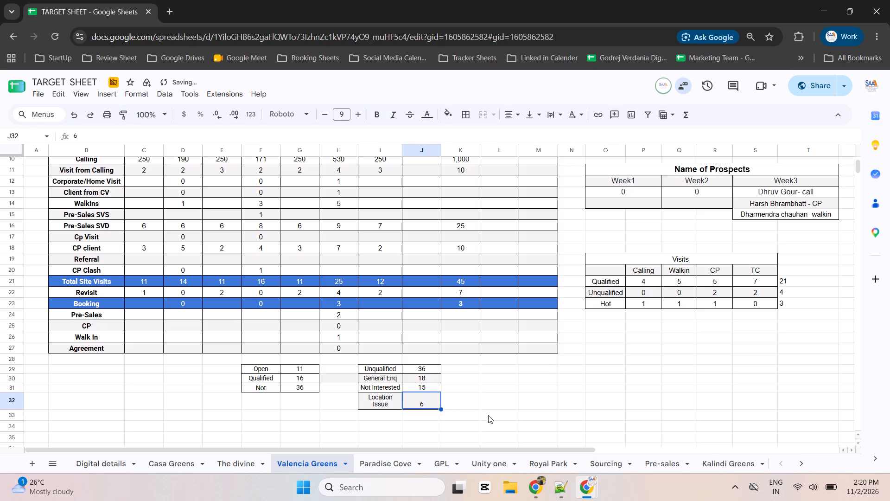
Set the Valencia Greens Location Issue count to 3 and check the sum of the three unqualified reasons.
key("3")
key("Up")
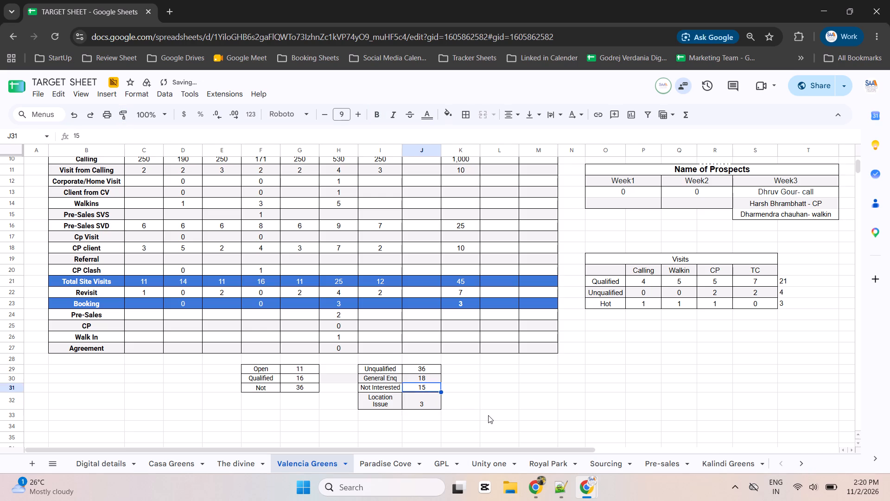
key("Up")
key("shift+Down")
key("shift+Down")
left_click(554, 372)
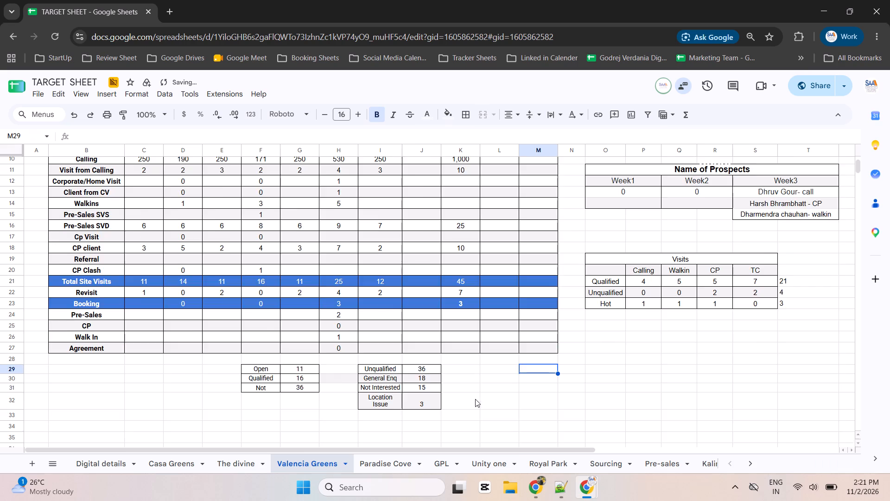
scroll(475, 399, "up", 5)
scroll(475, 399, "down", 1)
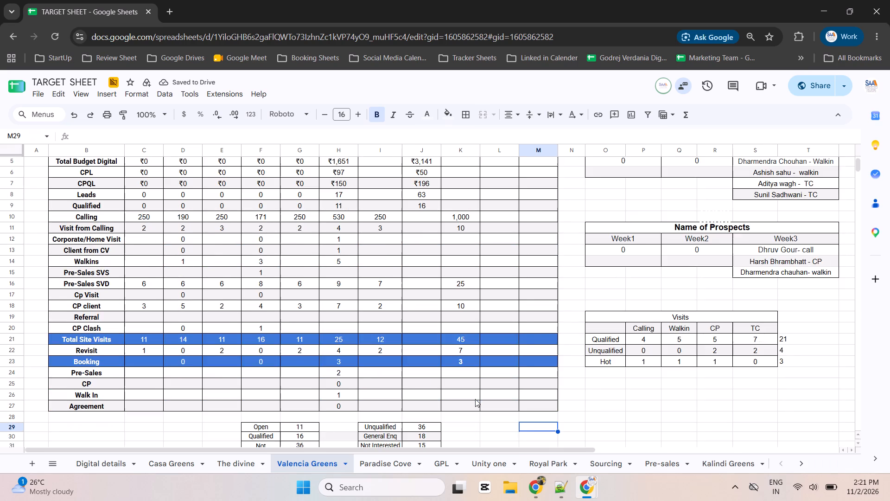
scroll(475, 399, "up", 1)
Bring up the Paradise Cove sheet, then in Sell.Do open the Lead Stage Analysis report for 23/10/2026 to 31/10/2026.
left_click(390, 466)
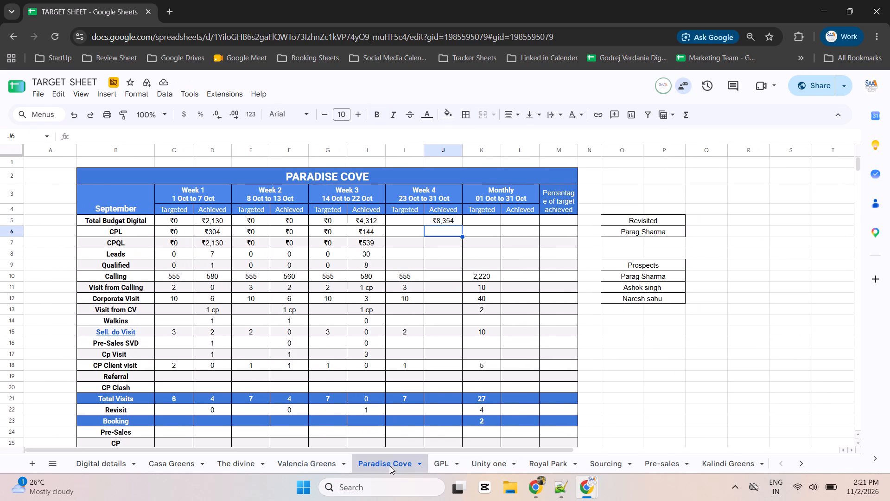
key("alt+Tab")
left_click(632, 5)
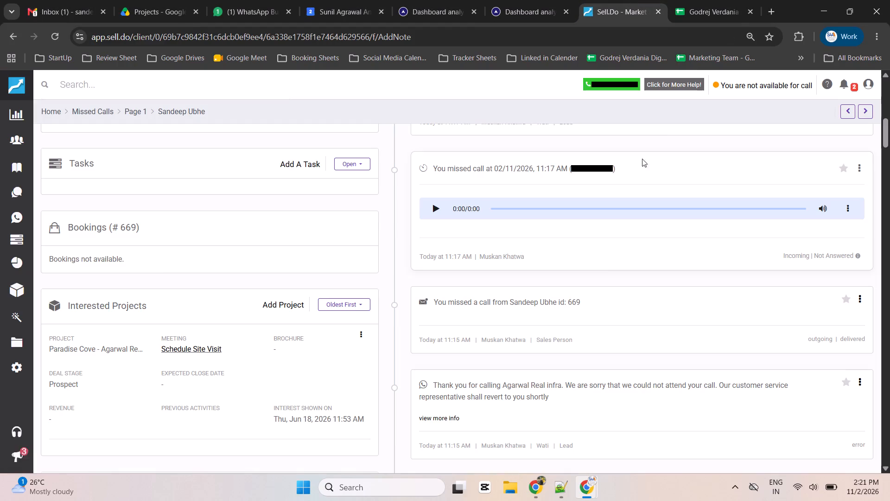
left_click(101, 223)
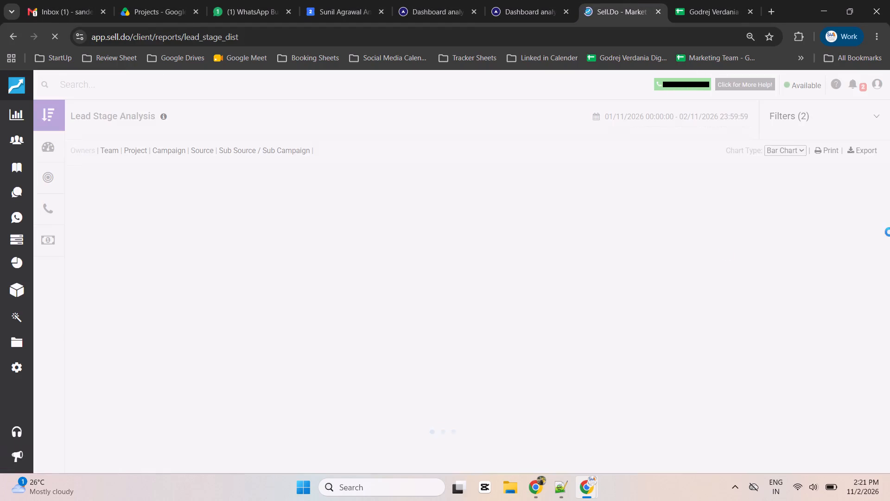
left_click(661, 114)
left_click(677, 317)
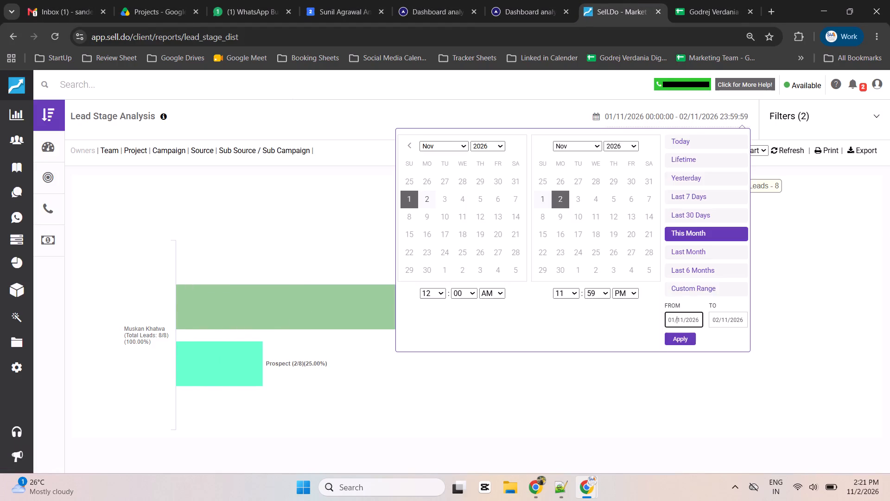
left_click(416, 151)
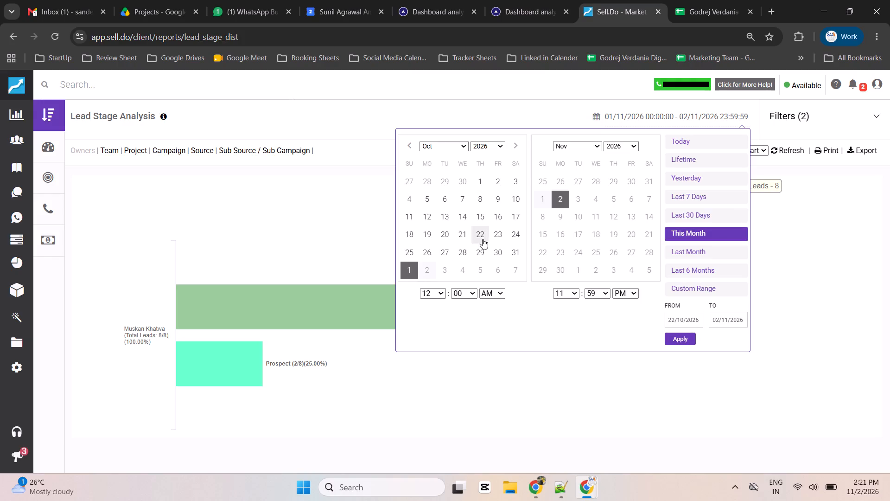
left_click(496, 235)
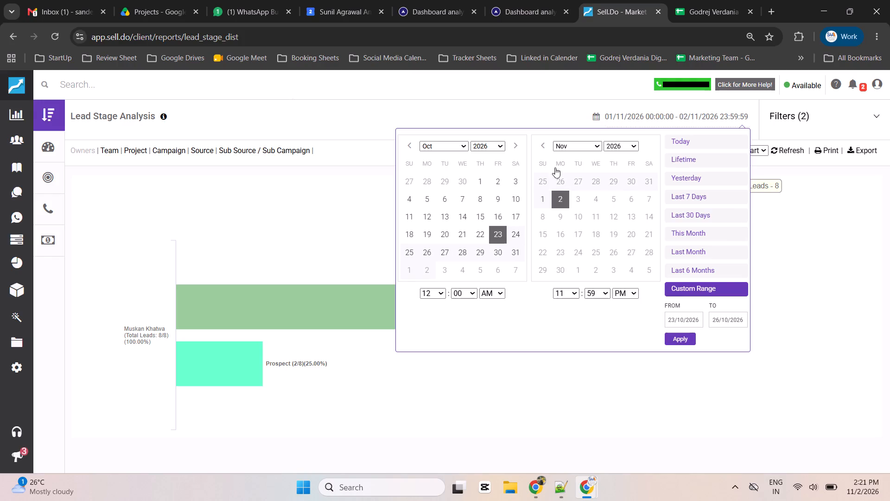
left_click(541, 142)
left_click(648, 255)
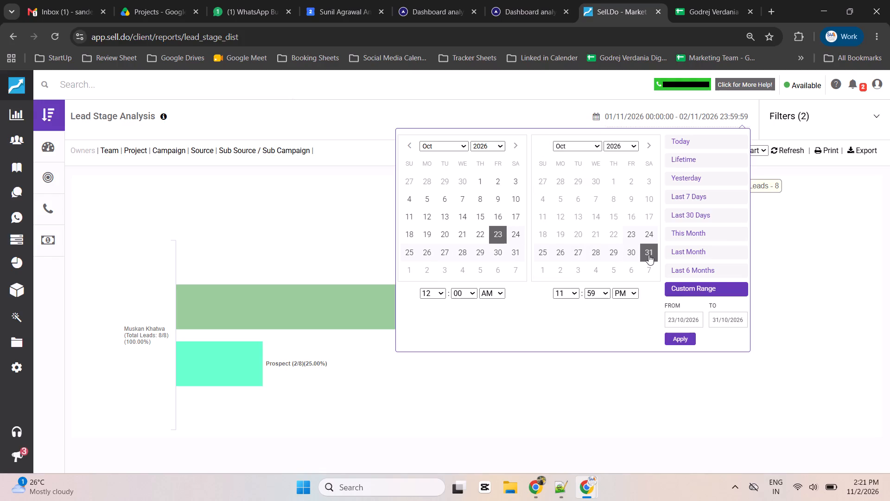
left_click(684, 339)
Build the Lead Stage Analysis report for All Responses with all active campaigns except Walkin and Channel Partner.
left_click(815, 120)
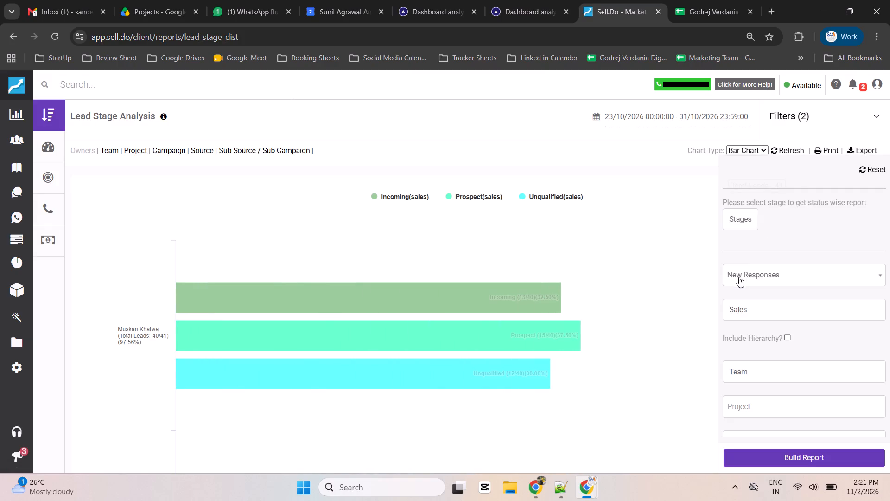
left_click(739, 277)
left_click(773, 340)
scroll(773, 340, "down", 2)
left_click(752, 316)
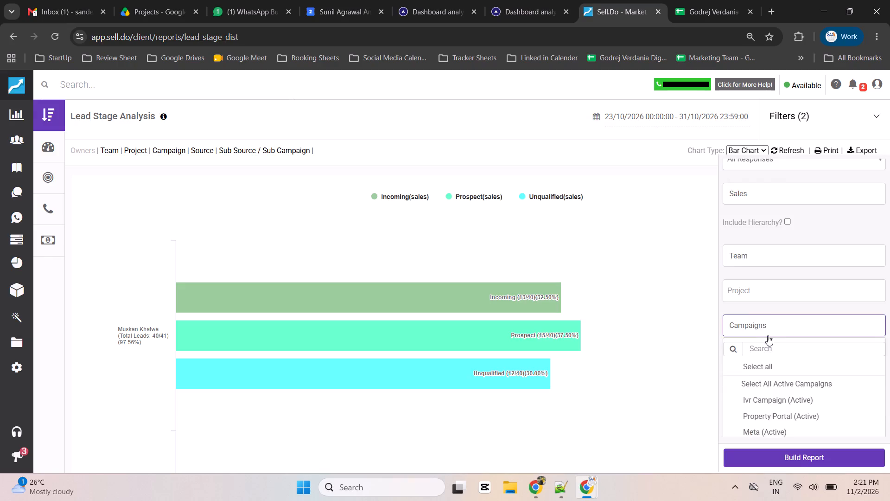
scroll(768, 335, "down", 3)
left_click(772, 215)
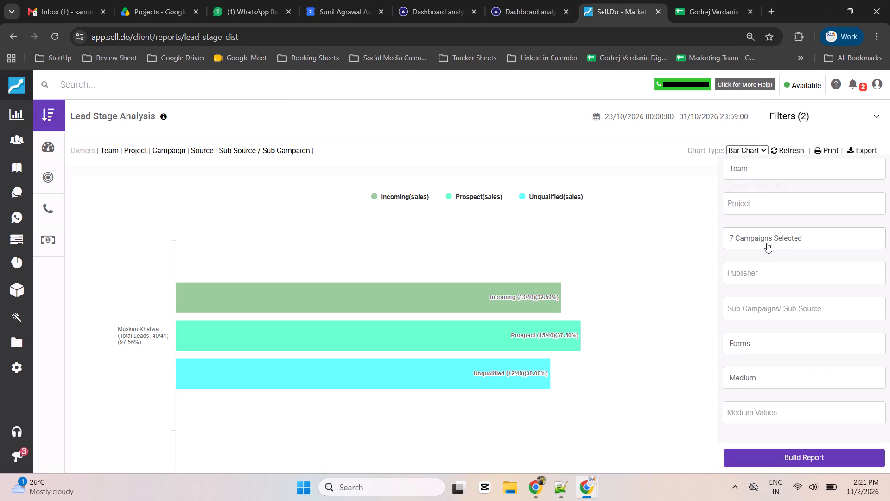
left_click(765, 239)
scroll(771, 364, "down", 1)
left_click(764, 320)
left_click(762, 334)
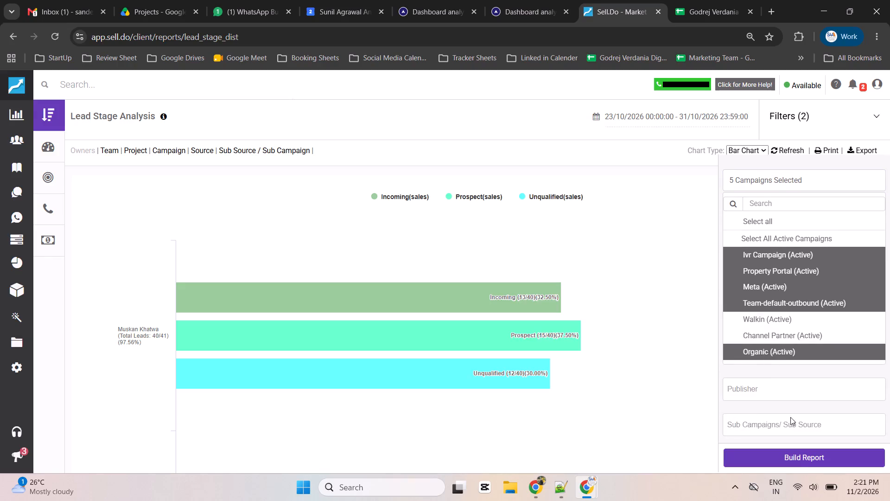
left_click(804, 460)
Enter 47 as the Week 4 achieved Leads on the Paradise Cove sheet.
key("alt+Tab")
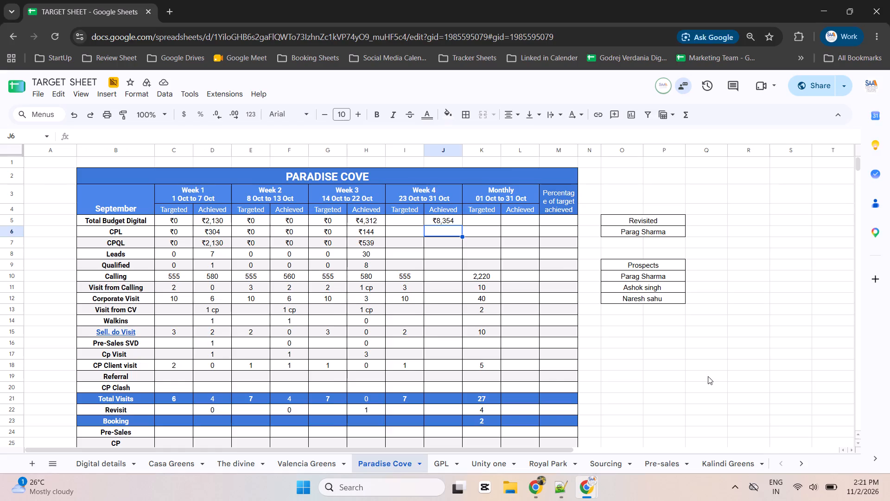
left_click(374, 254)
key("Right")
key("Right")
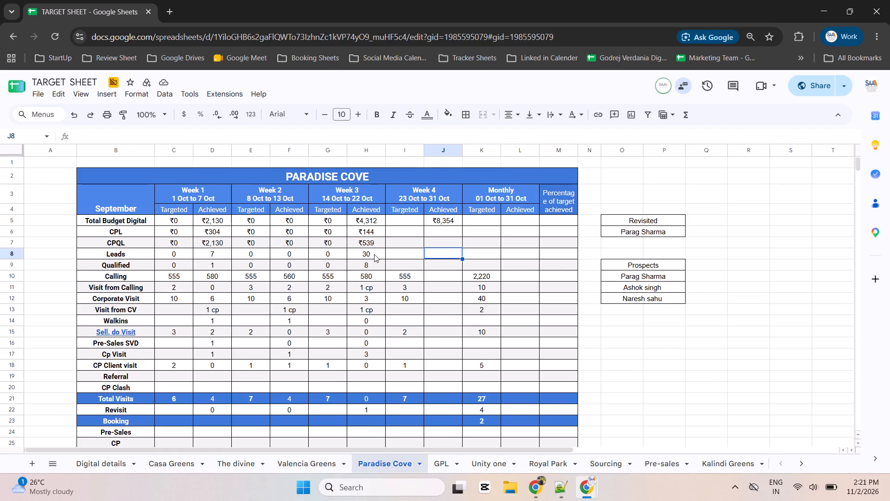
type("47")
key("Down")
Show the CRM lead stages as a pie chart and enter 21 as Paradise Cove's Week 4 achieved Qualified count.
key("alt+Tab")
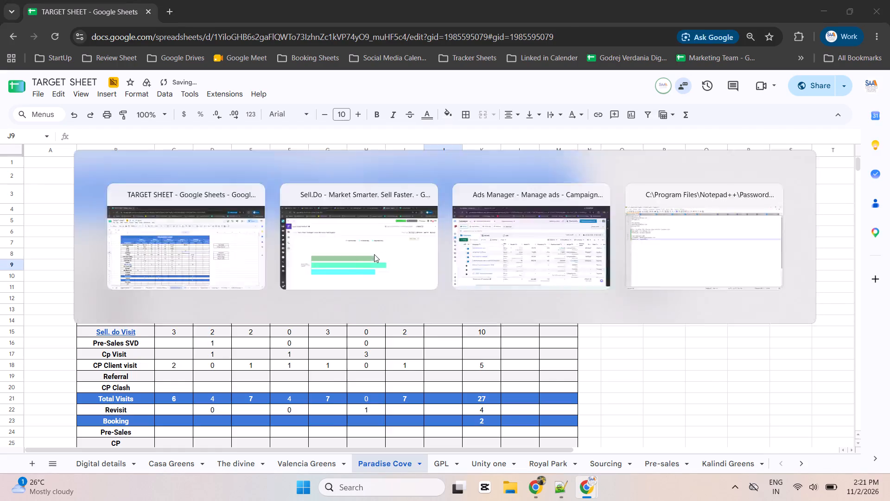
left_click(756, 148)
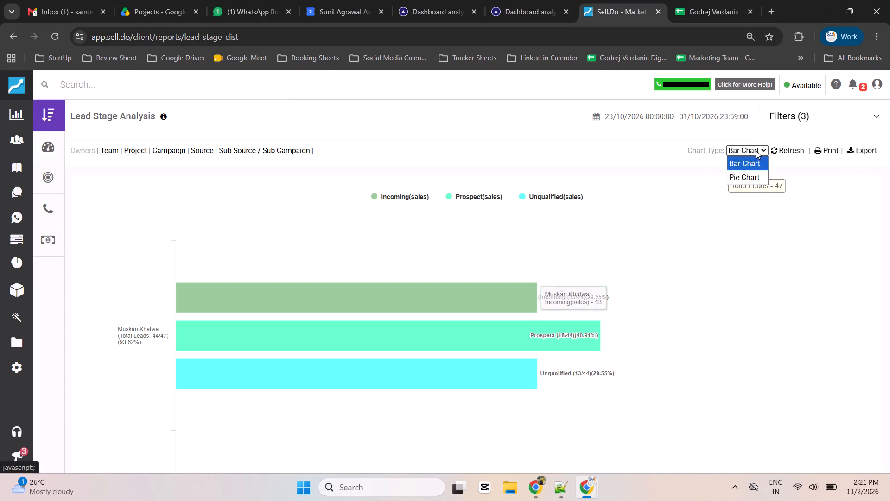
left_click(751, 177)
scroll(732, 283, "down", 1)
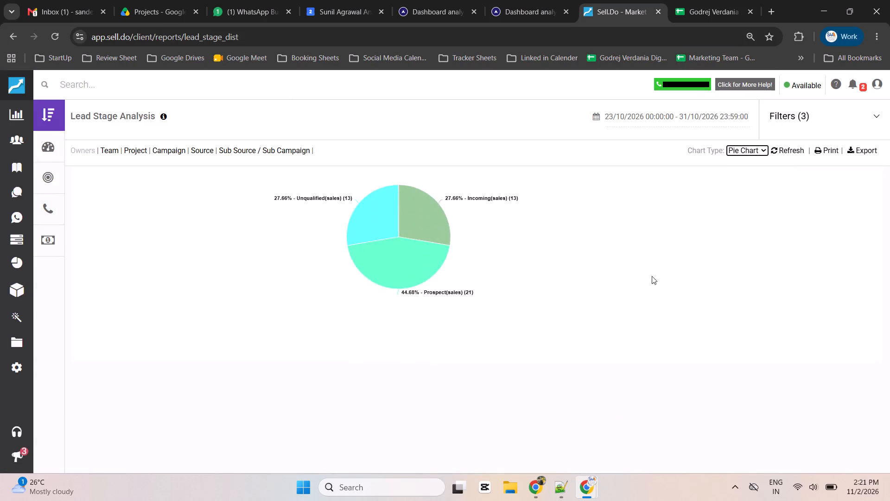
scroll(629, 276, "up", 1)
key("alt+Tab")
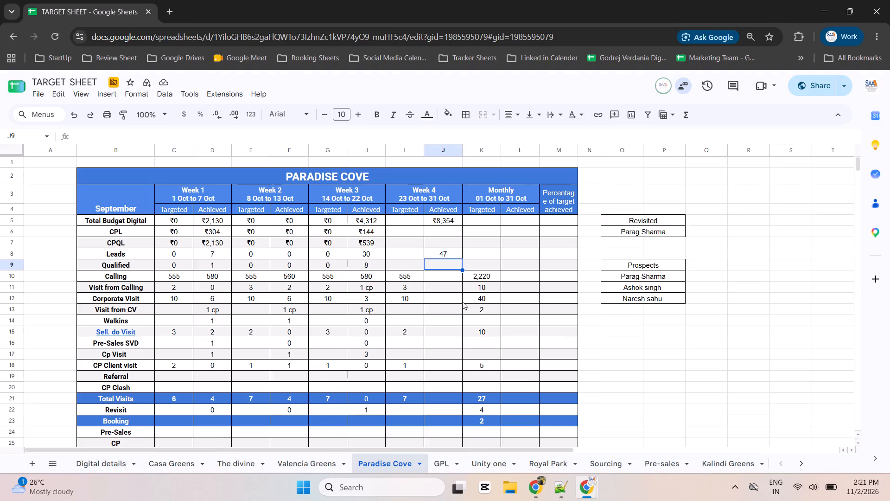
type("21")
Calculate Paradise Cove's Week 4 achieved CPL by dividing the Total Budget Digital by the Leads.
left_click(446, 236)
key("equal")
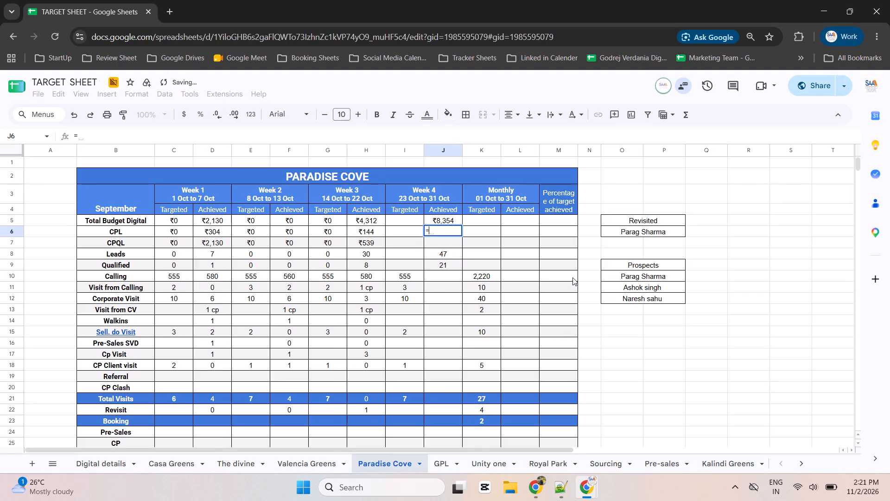
key("Up")
key("slash")
key("Down")
key("Down")
key("Return")
Calculate Paradise Cove's Week 4 achieved CPQL by dividing the Total Budget Digital by the Qualified count.
key("equal")
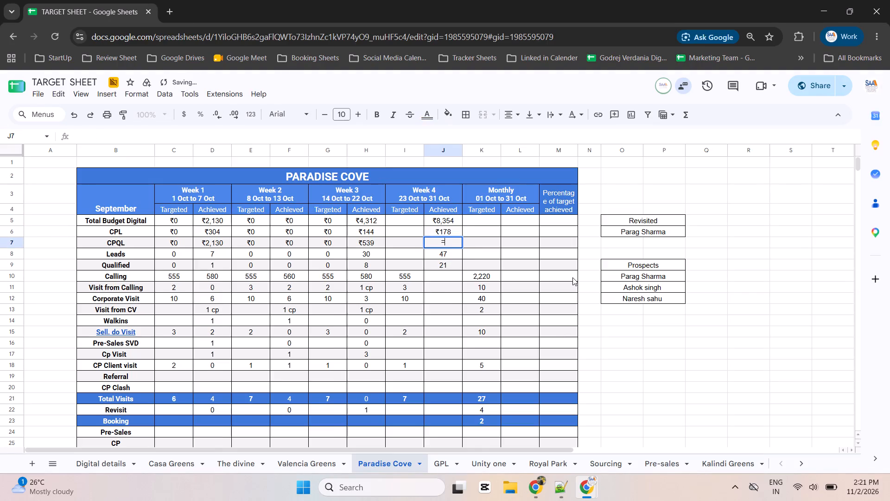
key("Up")
key("Up")
key("slash")
key("Down")
key("Down")
key("Return")
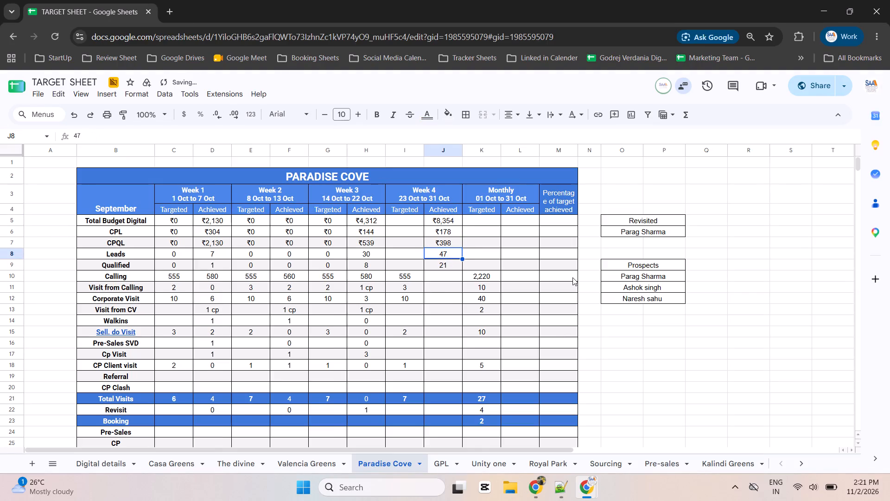
left_click(447, 218)
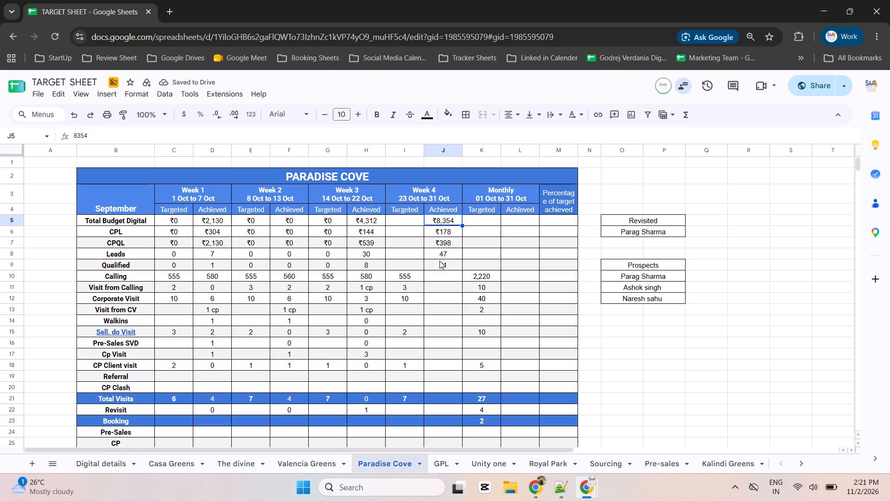
left_click(447, 264)
left_click(437, 276)
Update the Paradise Cove lead-status table from the CRM chart: Open 13, Qualified 21 and Not Qualified 13.
scroll(483, 290, "down", 4)
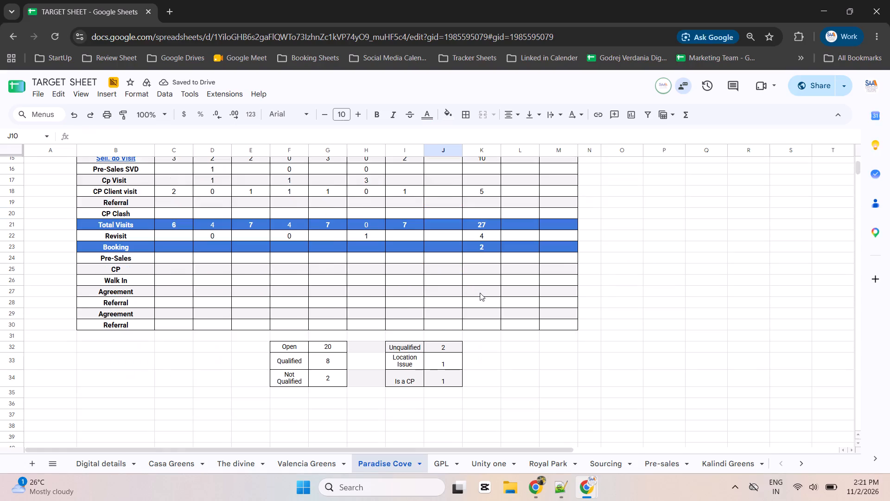
left_click(326, 289)
key("alt+Tab")
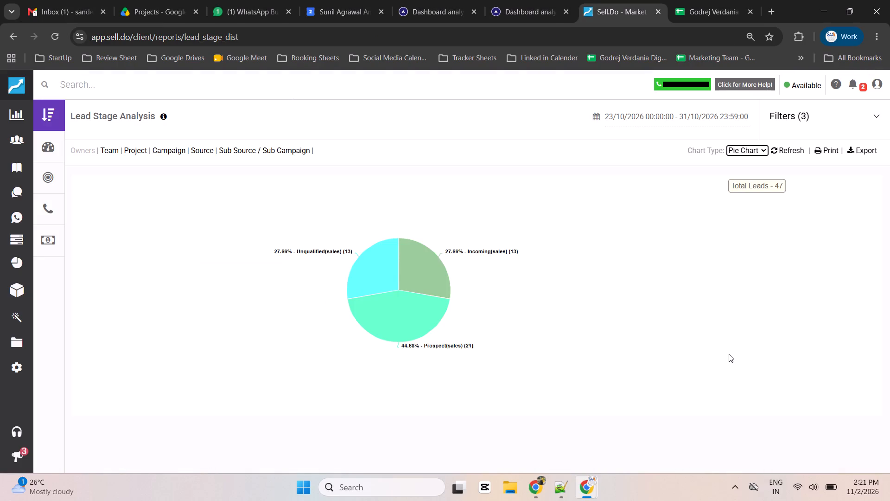
key("alt+Tab")
type("13")
key("Down")
key("alt+Tab")
key("alt+Tab")
type("21")
key("Down")
key("alt+Tab")
key("alt+Tab")
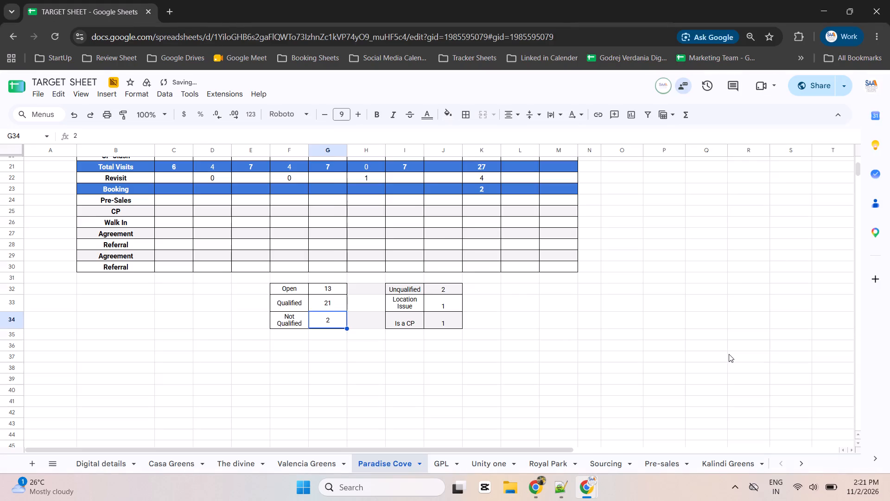
type("13")
key("Right")
Open the Lead Unqualified Reasons report in Sell.Do and set its date range to 23/10/2026 through 31/10/2026.
key("alt+Tab")
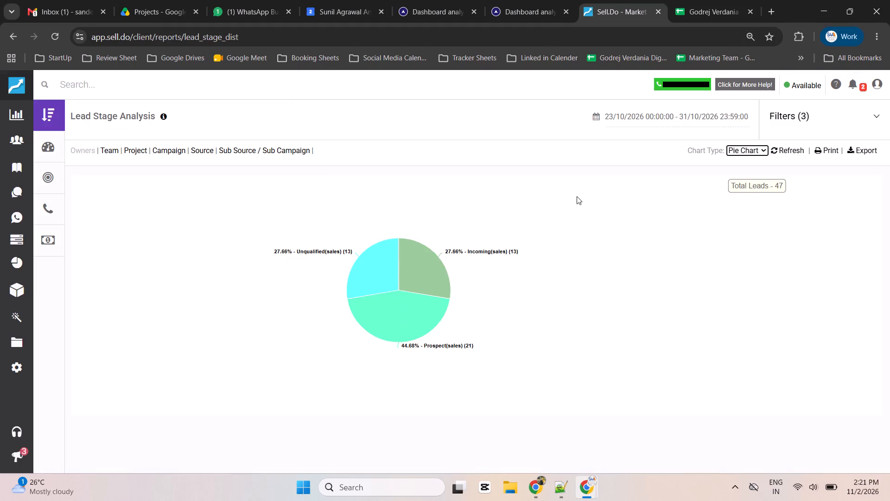
left_click(135, 241)
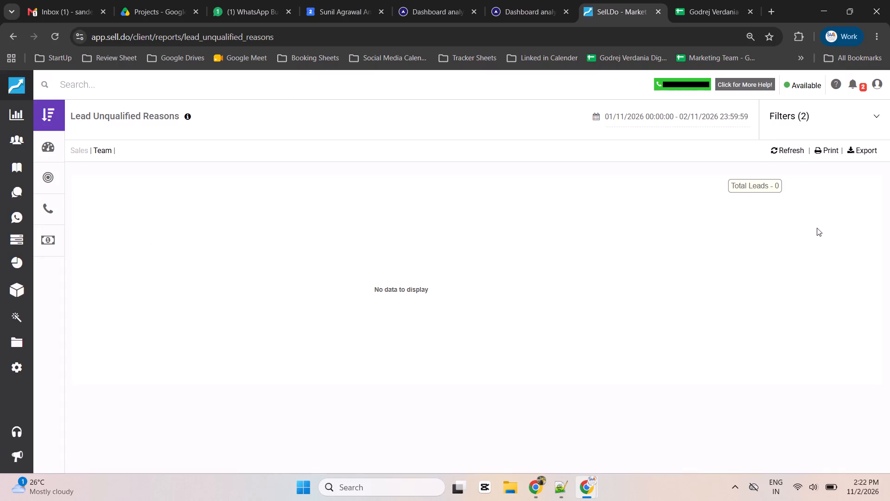
left_click(675, 119)
left_click(687, 319)
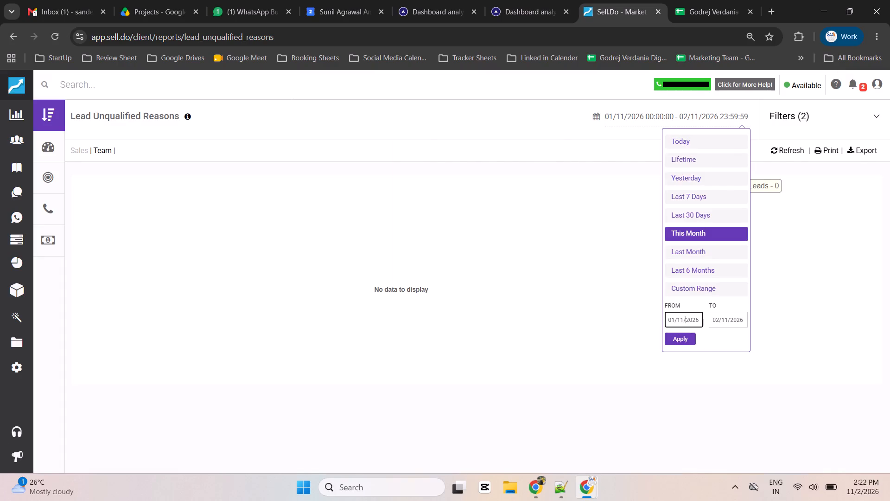
left_click(406, 142)
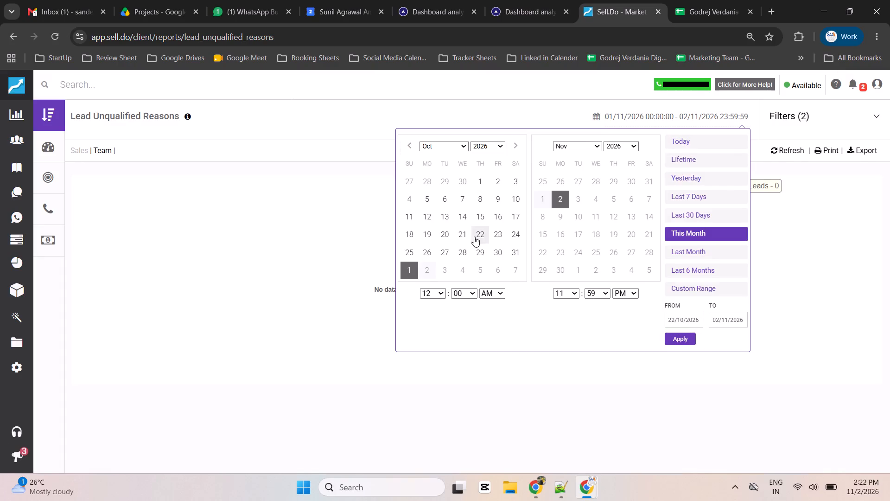
left_click(501, 235)
left_click(540, 146)
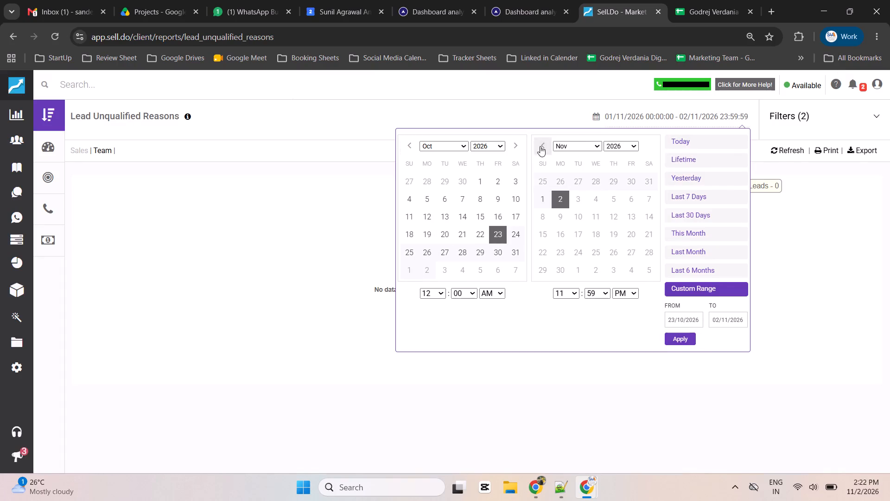
left_click(647, 254)
left_click(691, 341)
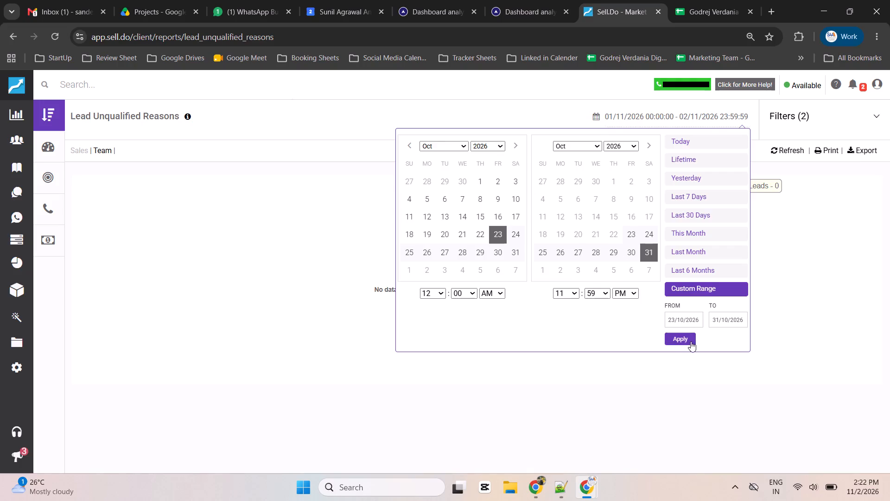
Filter the Lead Unqualified Reasons report to All Responses and rebuild it.
left_click(798, 116)
left_click(759, 185)
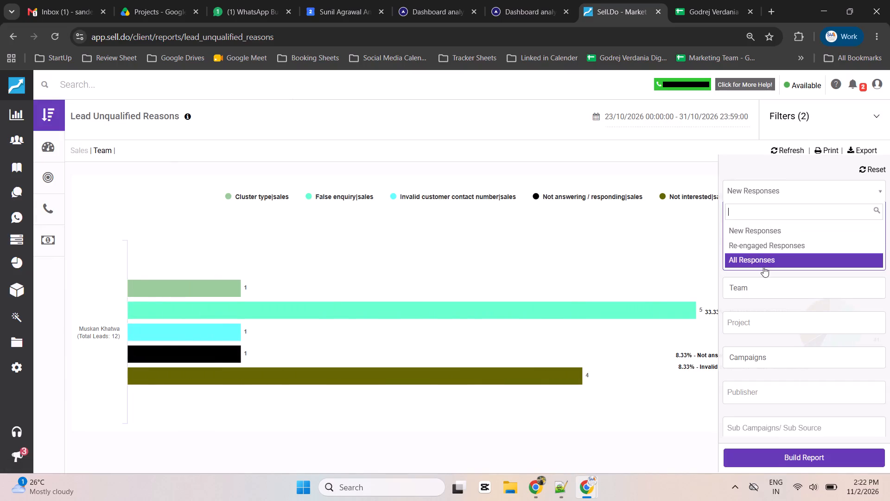
left_click(760, 253)
left_click(793, 457)
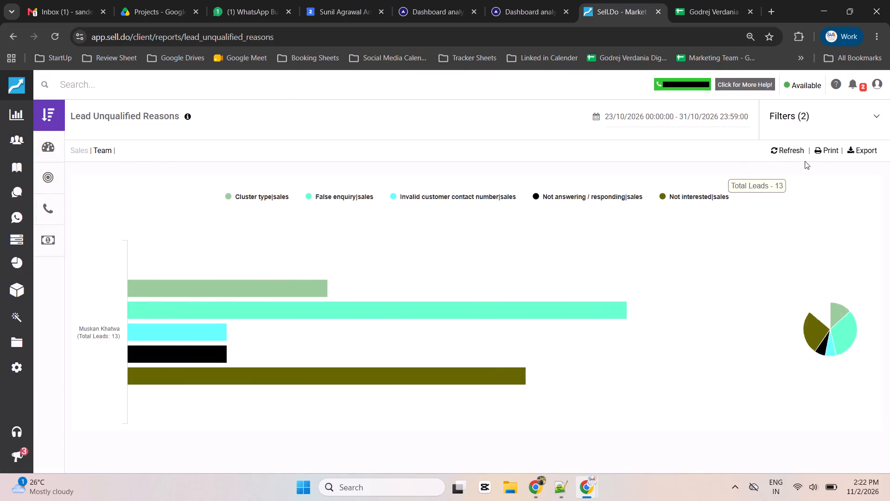
Enter False Enquiry with a count of 5 as the first reason in Paradise Cove's Unqualified table, using the CRM chart.
scroll(739, 302, "down", 1)
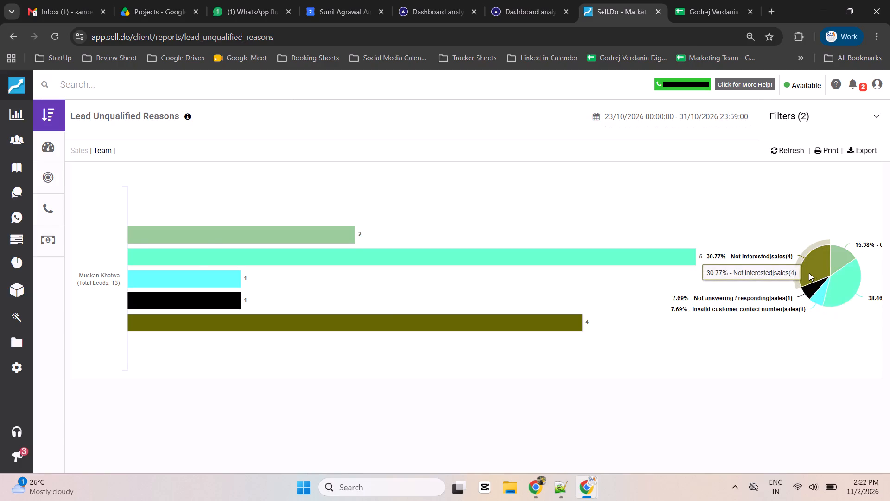
key("alt+Tab")
left_click(408, 308)
type("False Ene")
key("BackSpace")
type("quiry")
key("Right")
key("5")
key("Down")
key("Left")
Replace the second reason in Paradise Cove's Unqualified table with Not Interested and a count of 4.
key("alt+Tab")
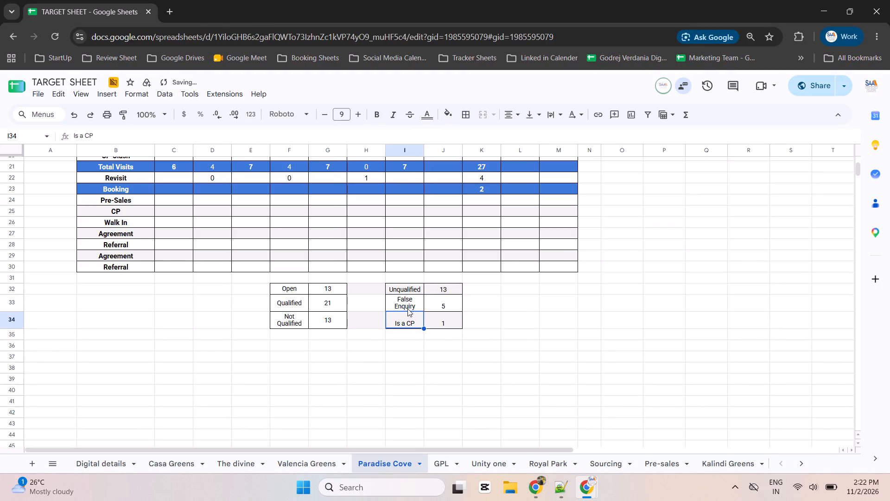
key("alt+Tab")
type("Not Interested")
key("Right")
key("4")
key("Down")
key("Left")
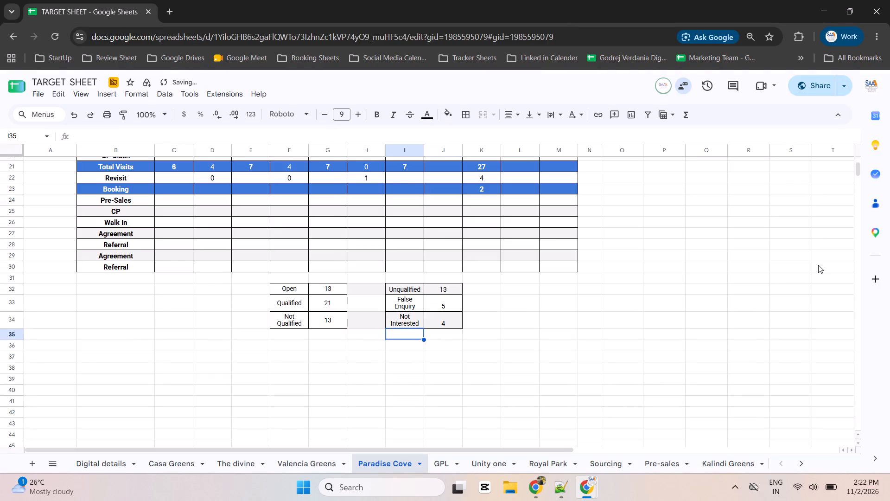
Add Cluster Type with a count of 2 from the CRM chart below Not Interested in Paradise Cove's Unqualified table.
key("alt+Tab")
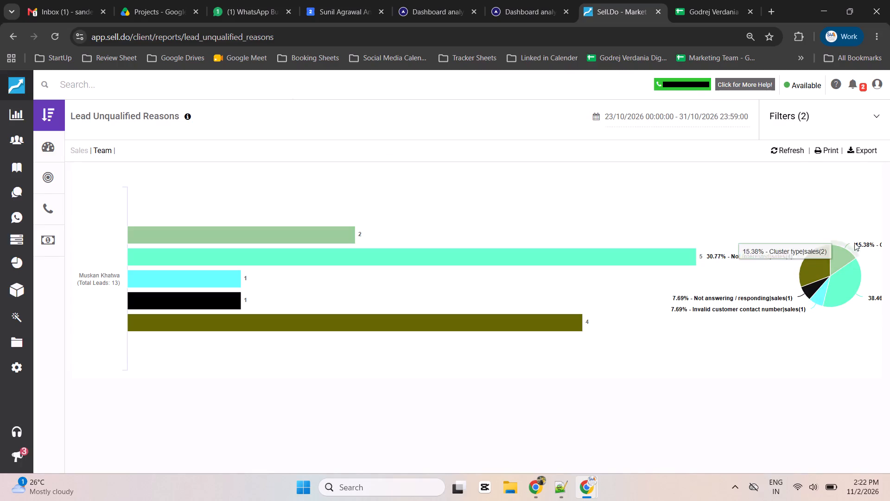
key("alt+Tab")
key("alt+Tab")
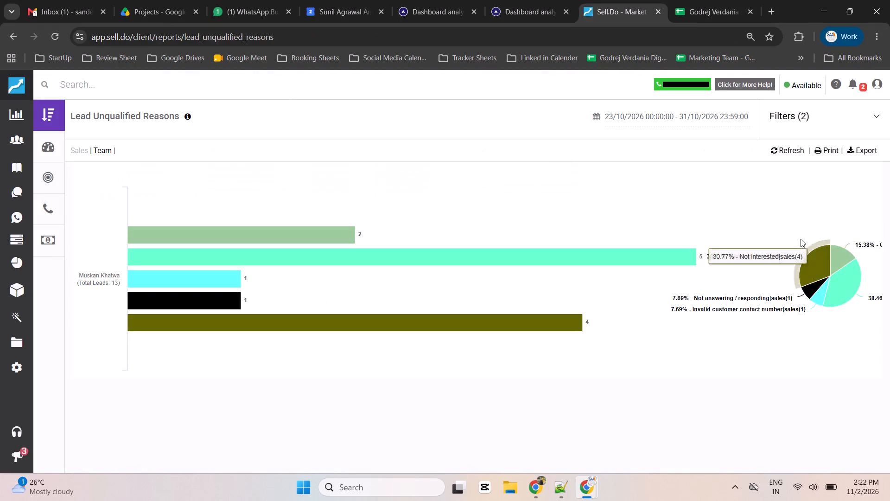
key("alt+Tab")
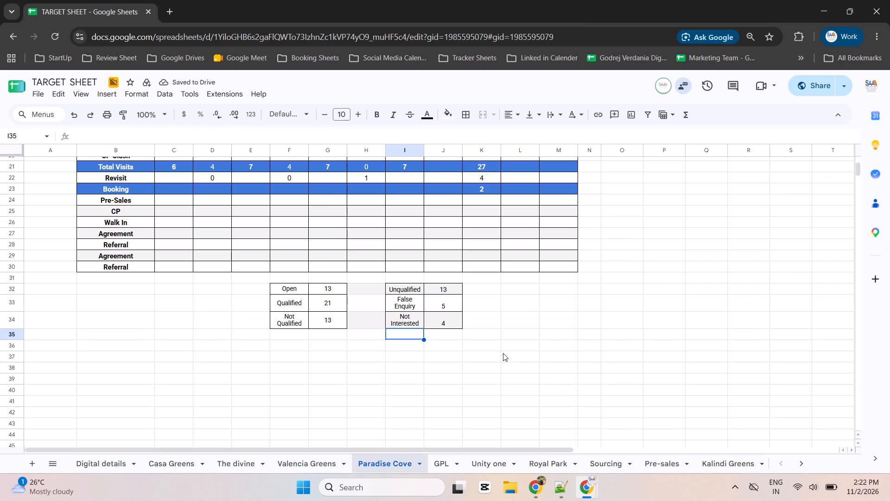
type("Cluster Type")
key("Right")
key("2")
key("Up")
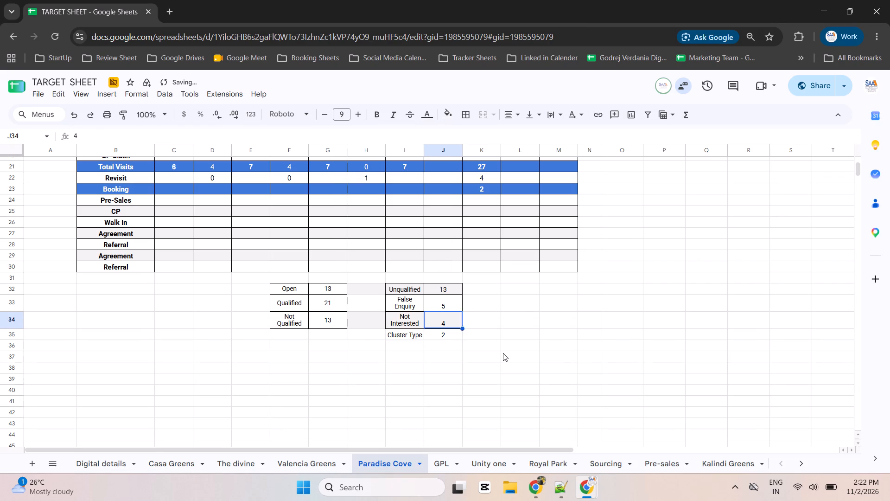
Select the False Enquiry, Not Interested and Cluster Type counts to check their sum against the Unqualified total.
key("Up")
key("shift+Down")
key("shift+Down")
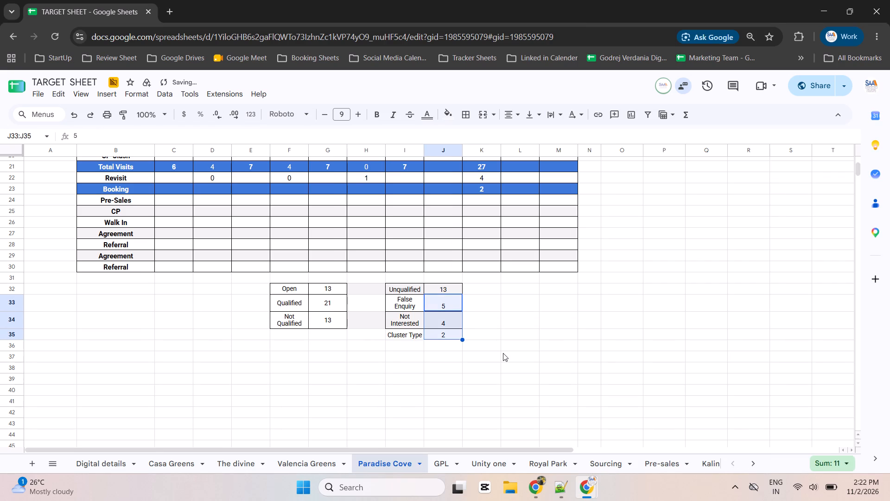
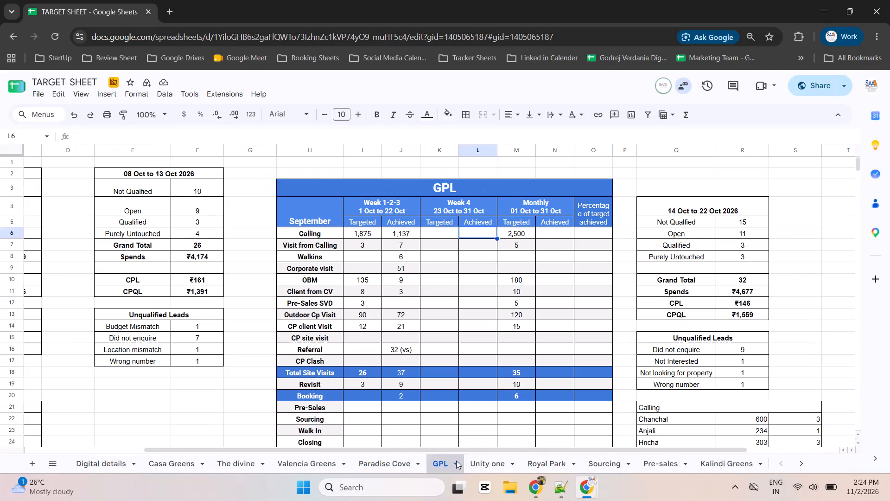
Duplicate the GPL sheet's 14 Oct to 22 Oct 2026 lead-status and Unqualified Leads tables into the block starting at T4.
scroll(582, 348, "down", 2)
scroll(582, 348, "up", 3)
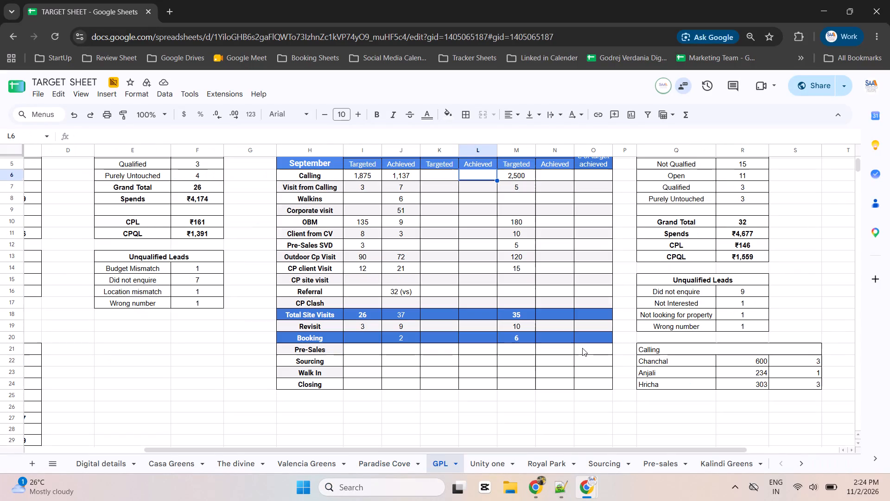
scroll(582, 348, "left", 3)
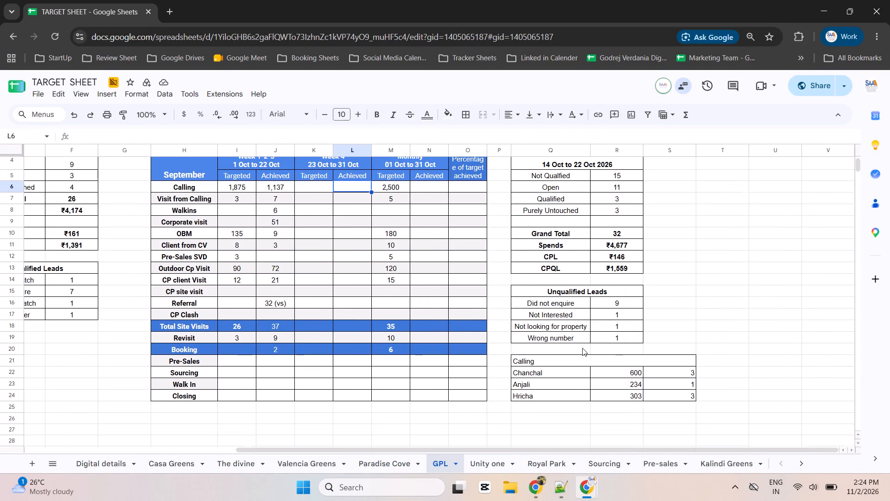
scroll(582, 348, "up", 2)
left_click_drag(544, 206, 618, 382)
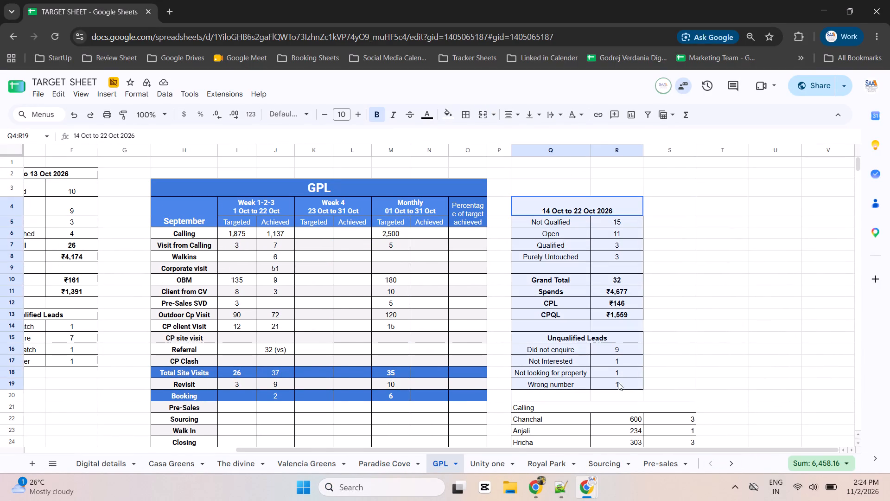
left_click_drag(618, 382, 616, 389)
key("ctrl+c")
key("ctrl+c")
left_click(714, 211)
key("ctrl+v")
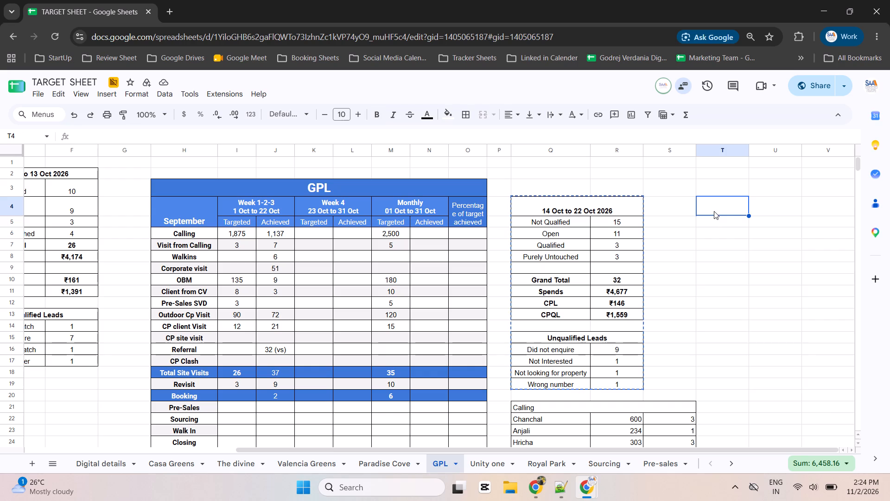
Change the copied table's date heading to 23 Oct to 31 Oct 2026.
double_click(723, 213)
left_click_drag(721, 200, 698, 204)
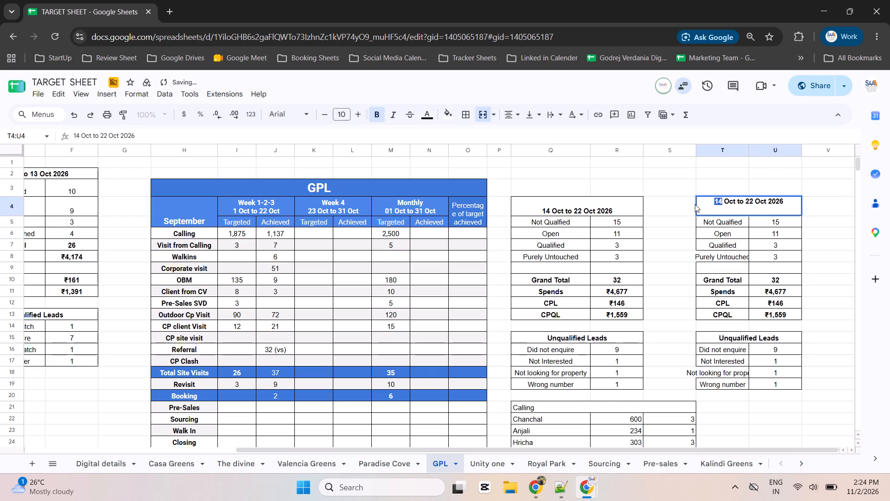
type("23")
key("space")
key("Right")
key("BackSpace")
key("ctrl+Right")
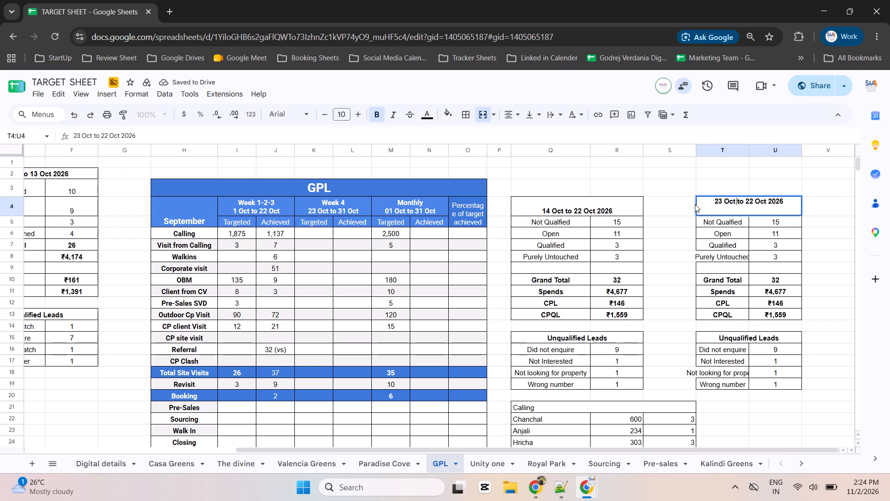
key("ctrl+Right")
key("Right")
key("Right")
key("shift+Left")
key("shift+Left")
type("32")
key("BackSpace")
key("1")
left_click(649, 215)
Switch to the Godrej Verdania leads sheet and copy the Lead Status and Unqualified Reason entries from 23 Oct 2026 through the last lead.
key("alt+Tab")
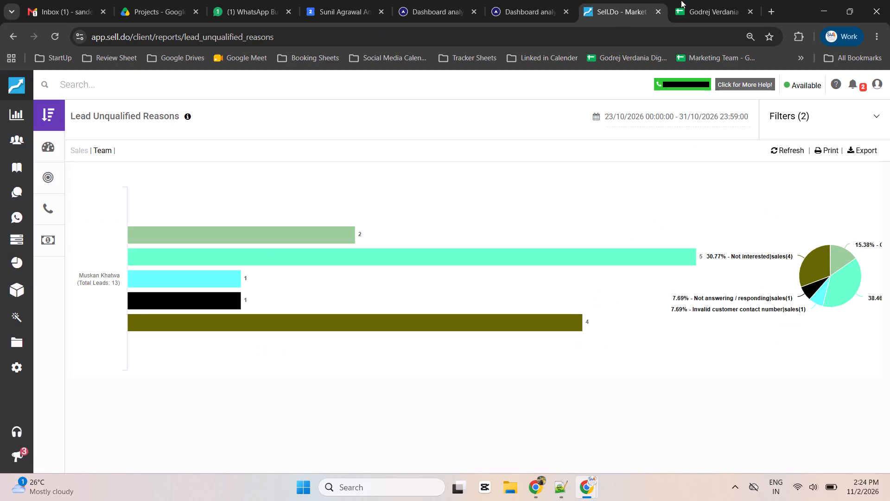
left_click(708, 0)
left_click(132, 321)
key("ctrl+Down")
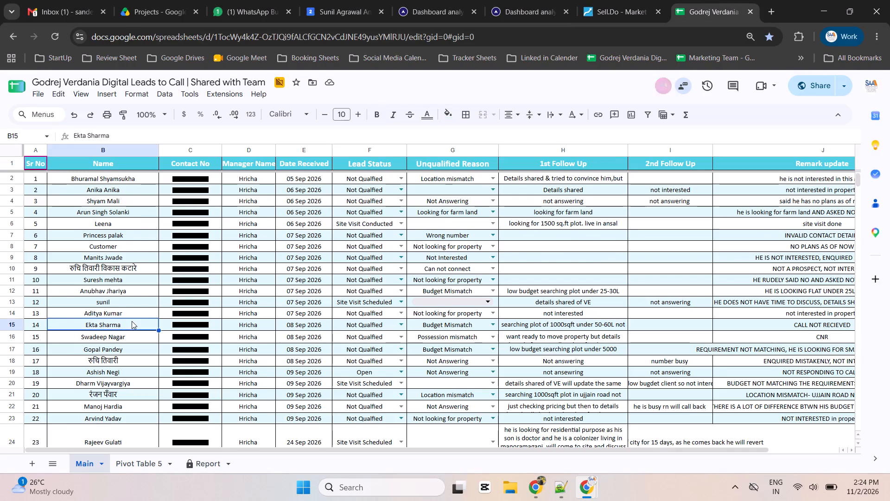
key("Right")
key("Right")
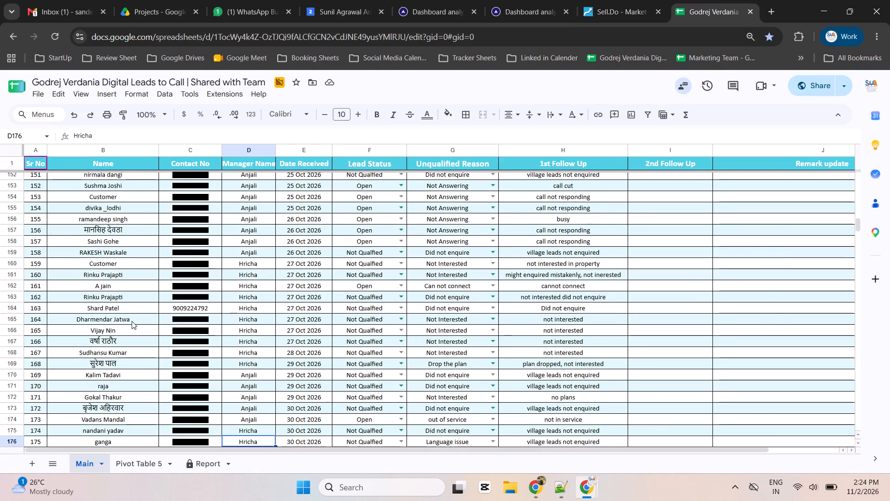
scroll(196, 254, "up", 1)
scroll(320, 271, "up", 2)
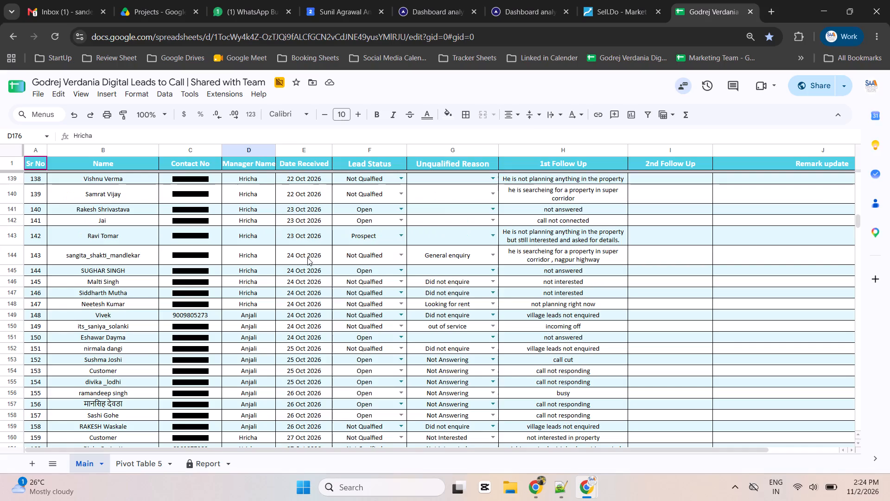
left_click(263, 207)
key("Right")
key("Right")
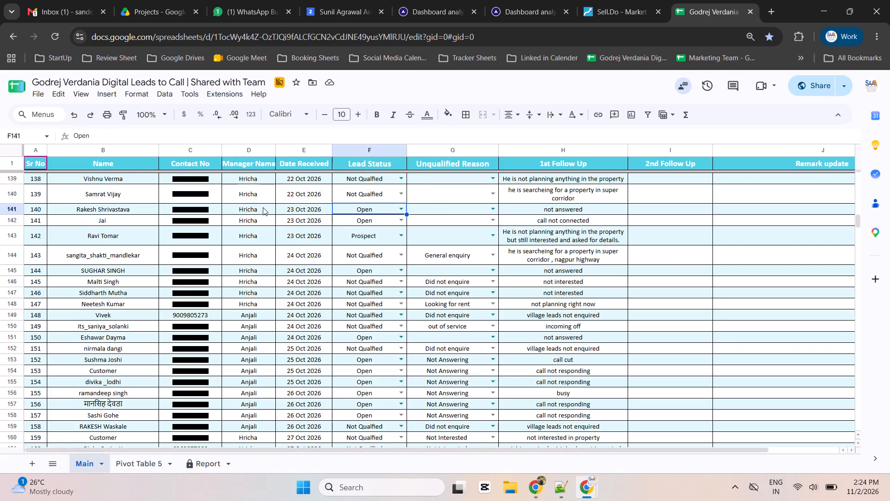
key("shift+Right")
key("ctrl+shift+Down")
key("ctrl+c")
key("ctrl+c")
key("ctrl+c")
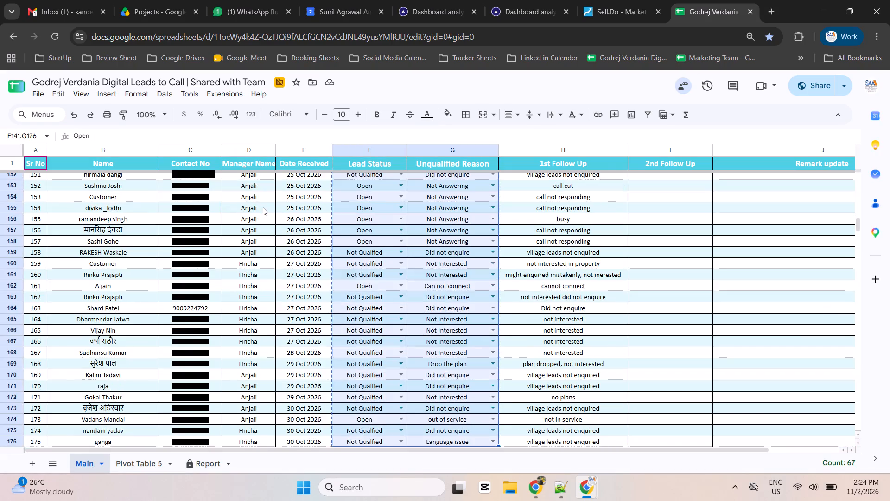
key("ctrl+c")
key("ctrl+c")
Add a blank sheet to the leads workbook and paste the copied statuses and reasons as values from A1.
left_click(137, 458)
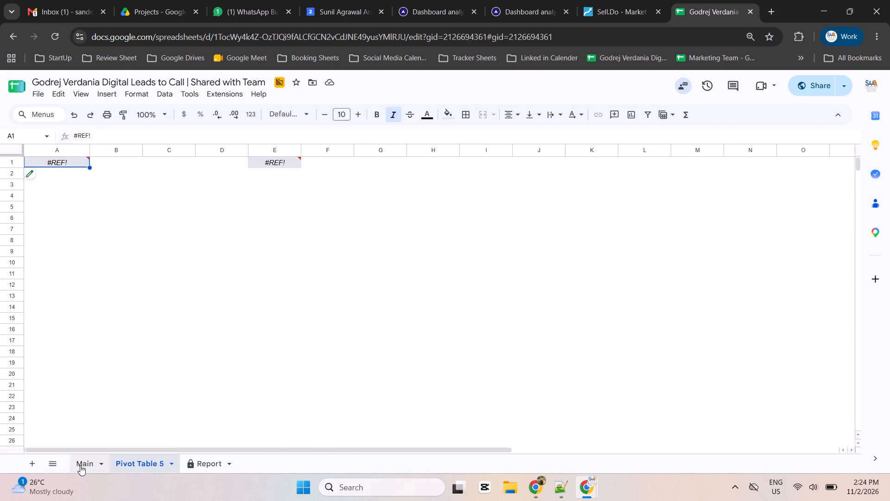
left_click(30, 465)
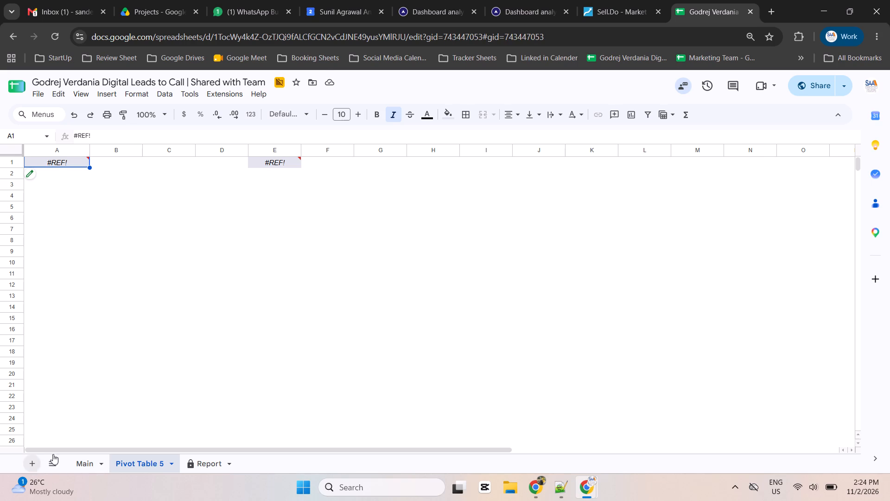
scroll(160, 332, "up", 2)
key("ctrl+shift+v")
left_click(278, 304)
scroll(127, 211, "up", 3)
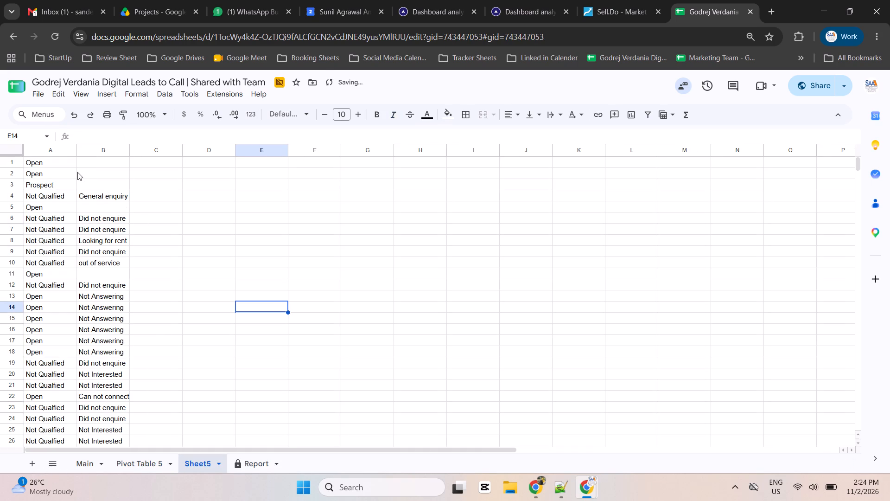
scroll(93, 258, "down", 5)
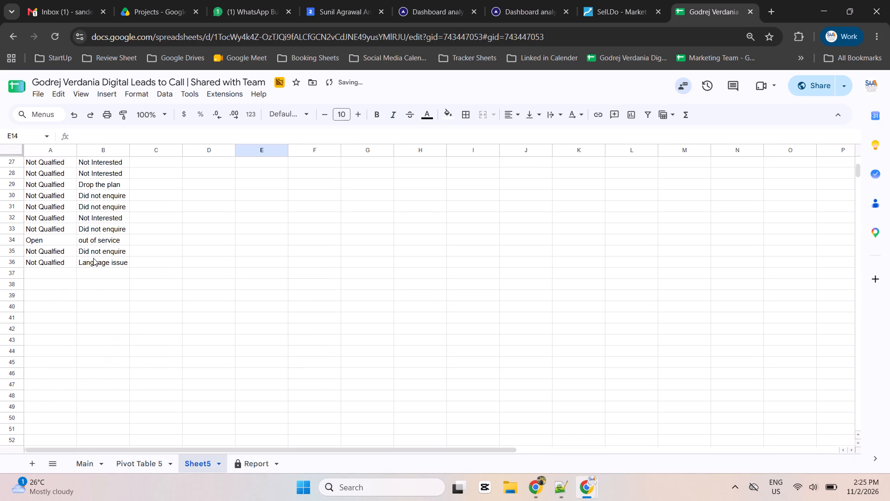
scroll(93, 258, "up", 10)
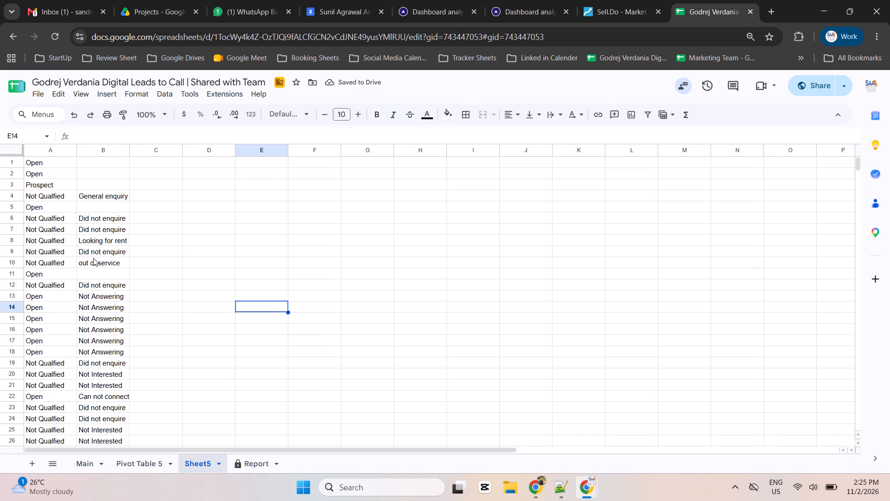
Insert a row above the pasted data and enter Status as column A's header.
left_click(1, 161)
right_click(1, 161)
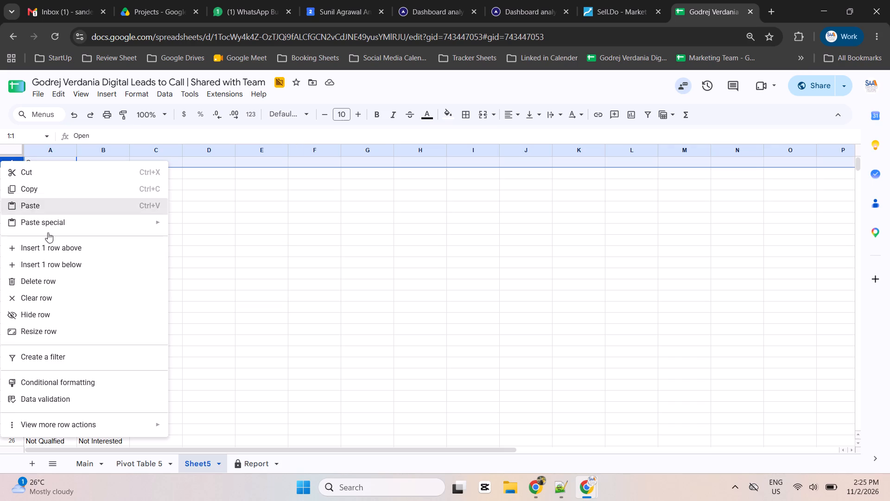
left_click(70, 250)
left_click(44, 151)
left_click(47, 161)
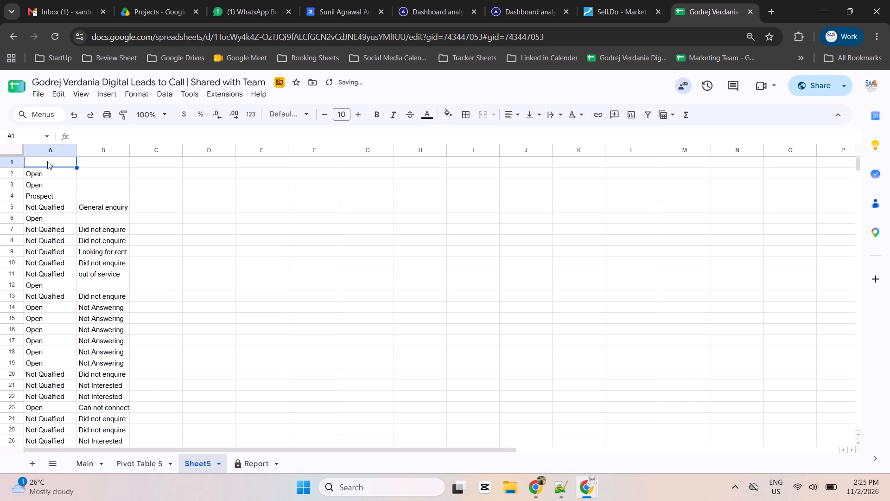
type("Status")
key("Return")
left_click(44, 162)
Create a pivot table on a new sheet from columns A:B of the pasted data.
left_click(108, 92)
left_click_drag(40, 149, 89, 151)
left_click(88, 87)
left_click(103, 96)
left_click(167, 245)
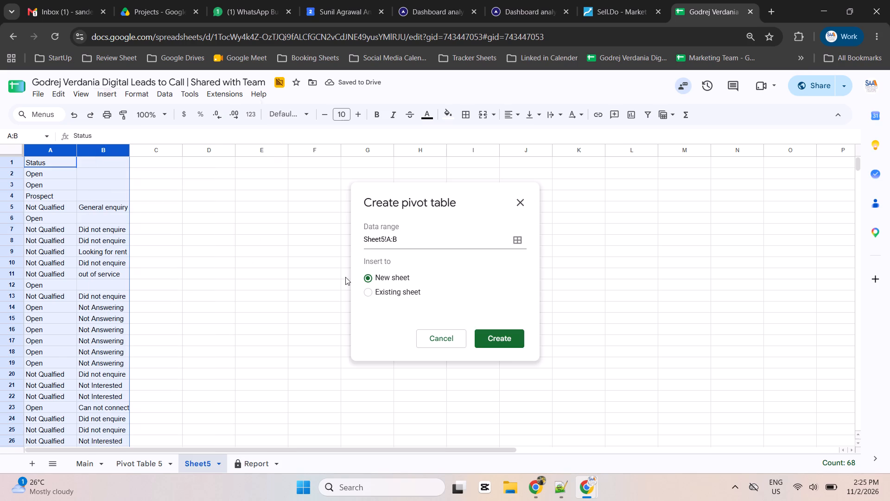
left_click(521, 342)
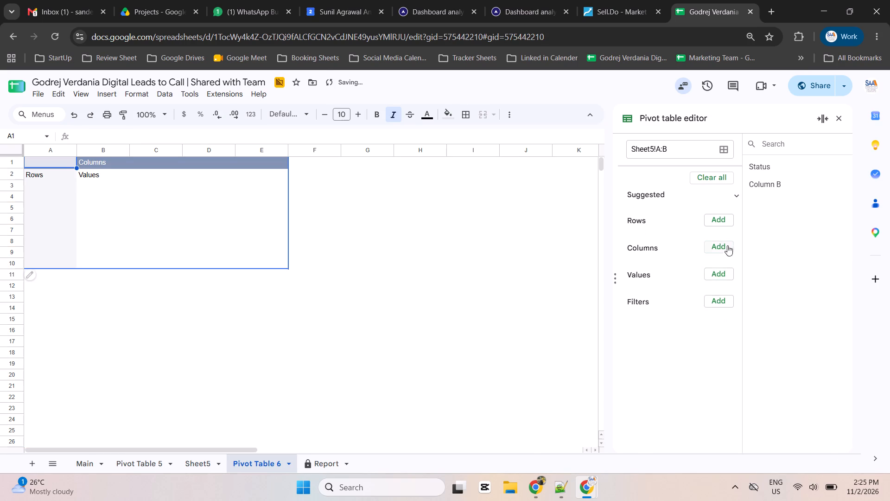
Set the pivot table to group rows by Status and count Status as its values.
left_click(722, 225)
left_click(732, 263)
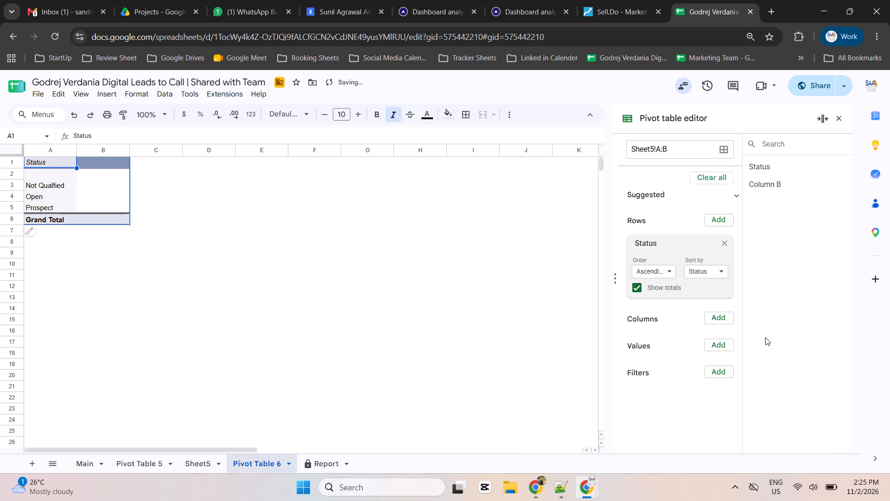
left_click(722, 347)
left_click(748, 411)
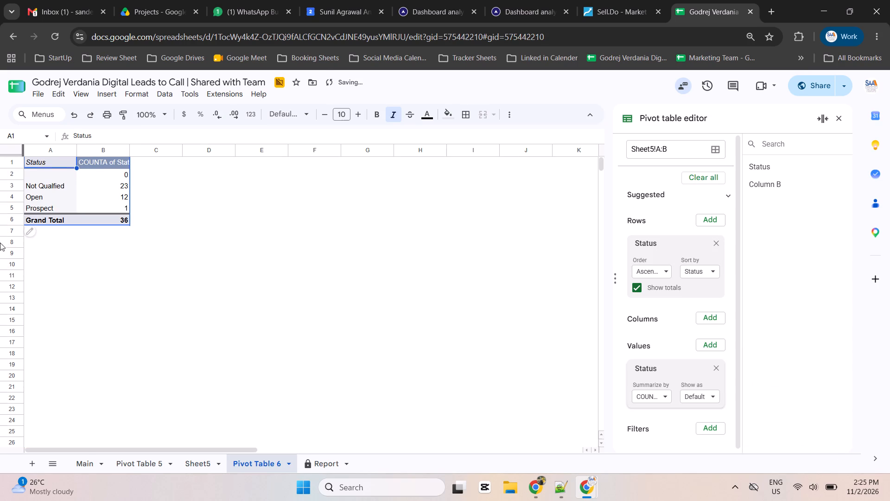
Copy the pivot's Not Qualified 23, Open 12 and Prospect 1 rows as values into GPL's 23 Oct to 31 Oct table.
left_click_drag(48, 187, 101, 206)
key("ctrl+c")
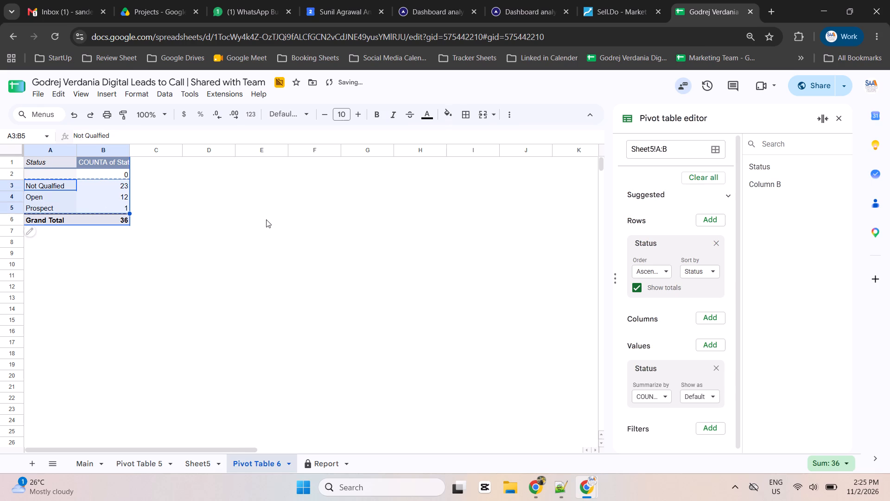
key("alt+Tab")
left_click(728, 222)
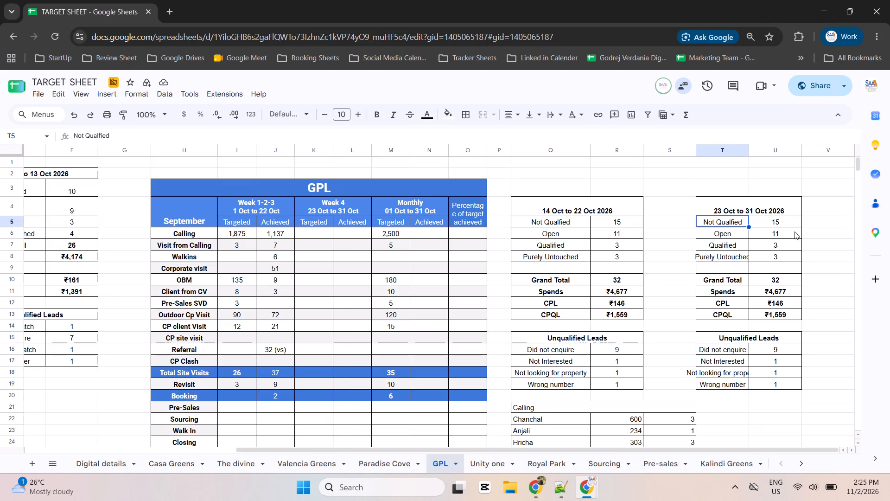
key("ctrl+shift+v")
Set the 23 Oct to 31 Oct table's Prospect count to 3 and its Not Qualified count to 21.
left_click(783, 247)
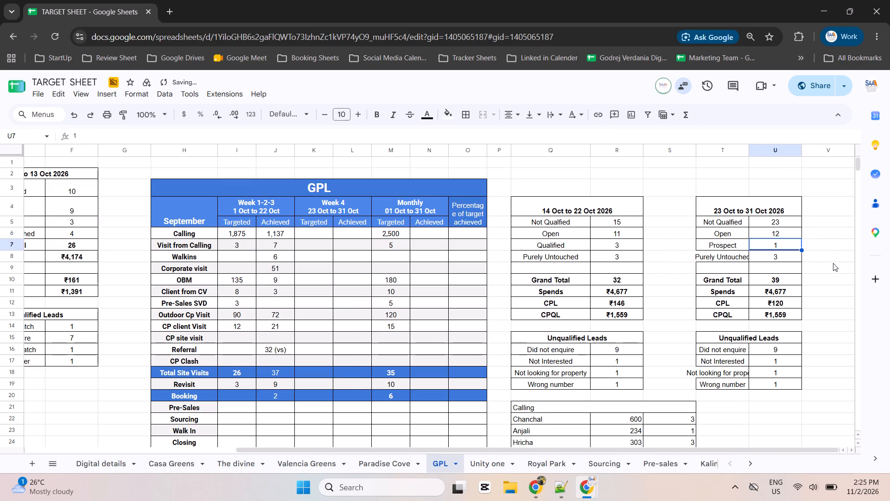
key("3")
key("Up")
key("Up")
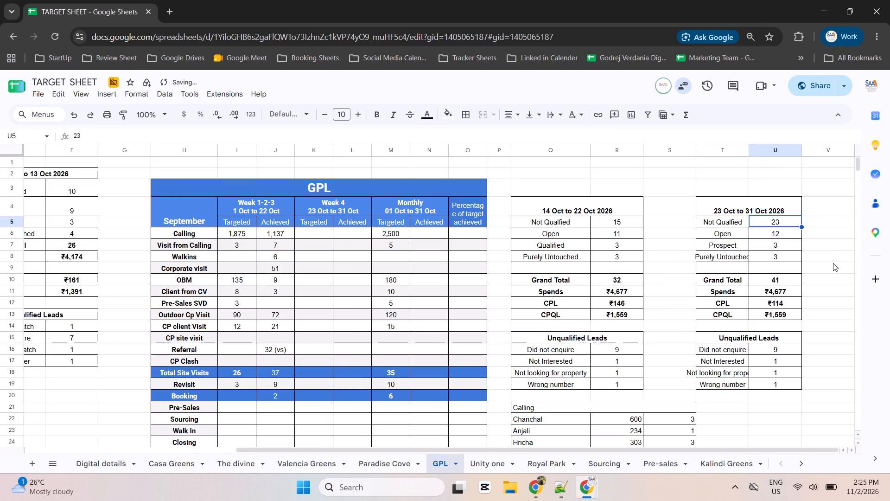
type("21")
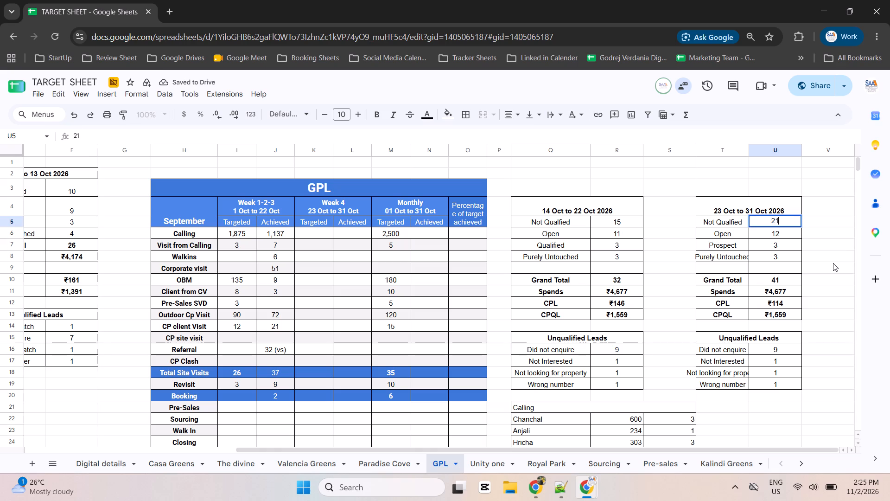
key("Down")
Clear the Purely Untouched label and its count from the 23 Oct to 31 Oct table.
key("Up")
key("Down")
key("Down")
key("Down")
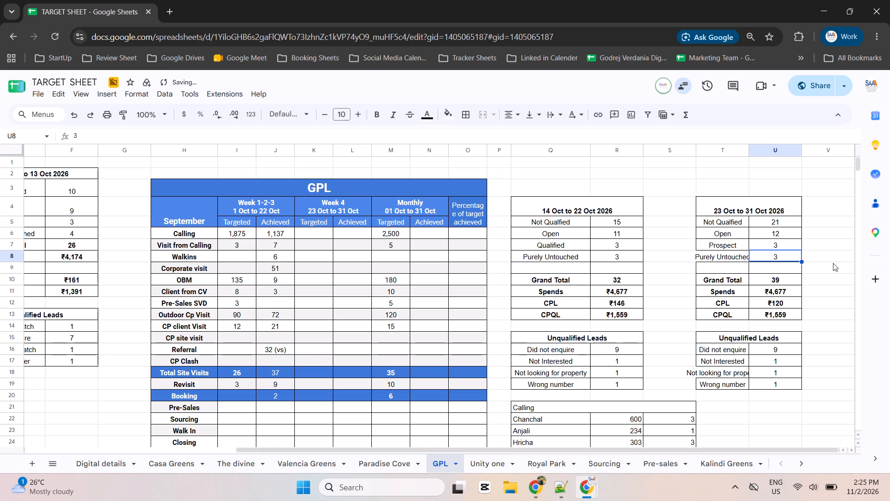
key("shift+Left")
key("BackSpace")
Rename the Prospect label in the 23 Oct to 31 Oct table as Qualified.
key("Up")
key("Left")
key("Down")
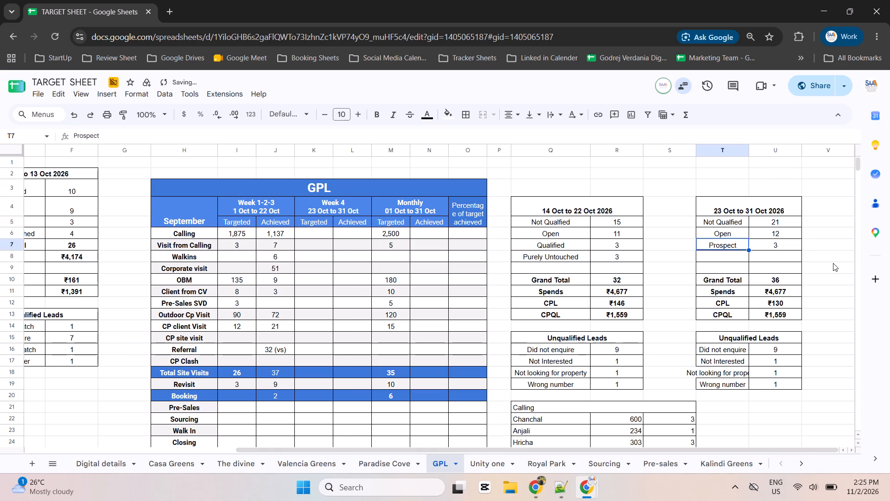
key("Up")
type("Qua")
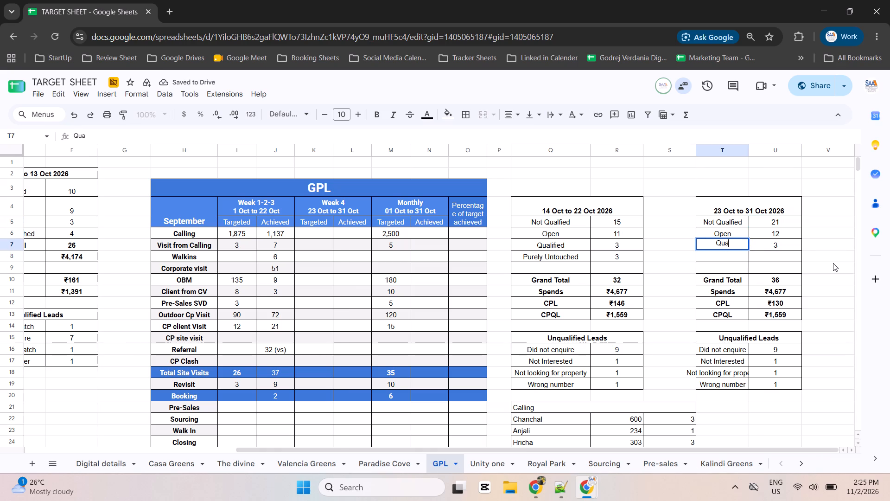
key("Right")
key("Left")
type("Qualified")
key("Down")
key("Down")
key("Down")
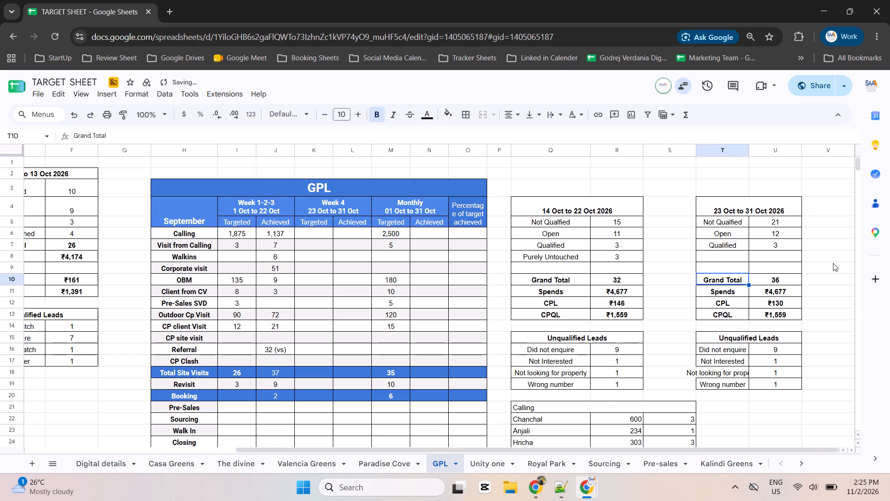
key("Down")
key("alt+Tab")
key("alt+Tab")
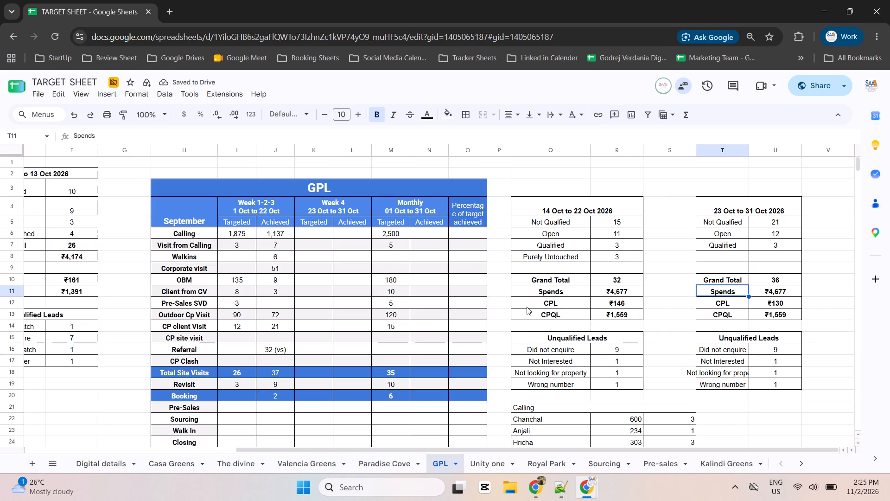
Set GPL's 23 Oct to 31 Oct Spends to 7208, taken from the Godrej Verdania campaign's amount spent in Ads Manager.
key("alt+Tab")
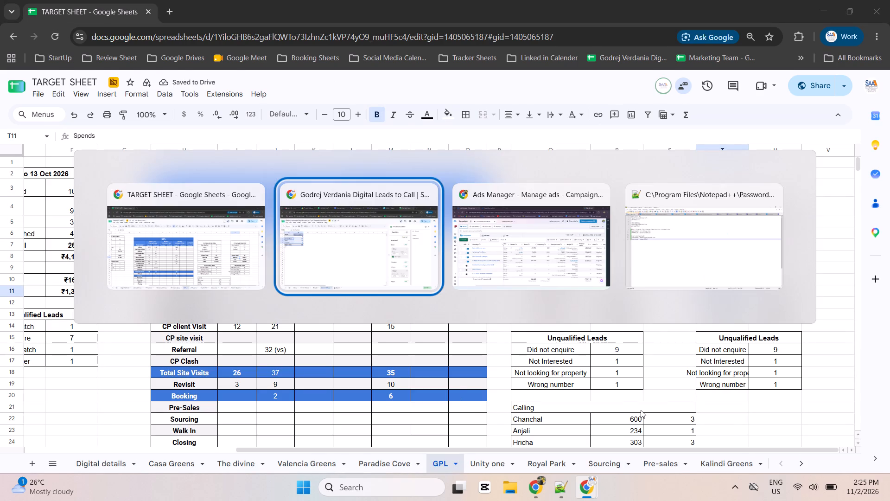
key("alt+Tab")
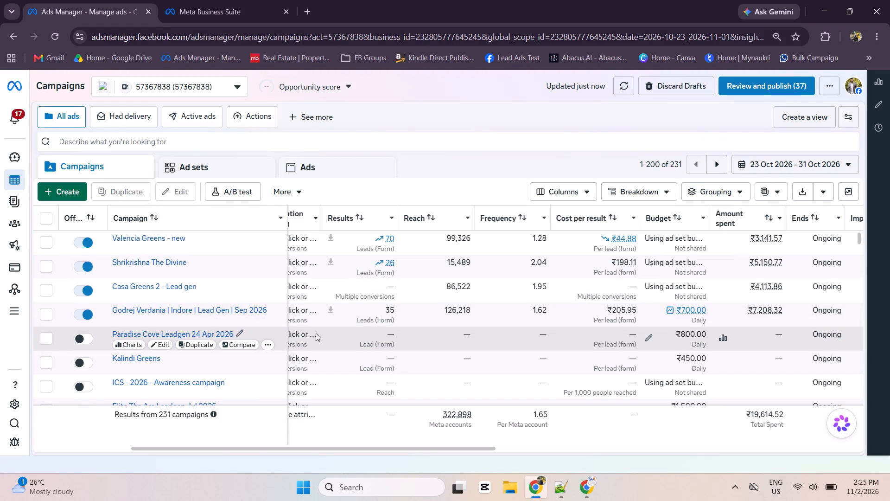
key("alt+Tab")
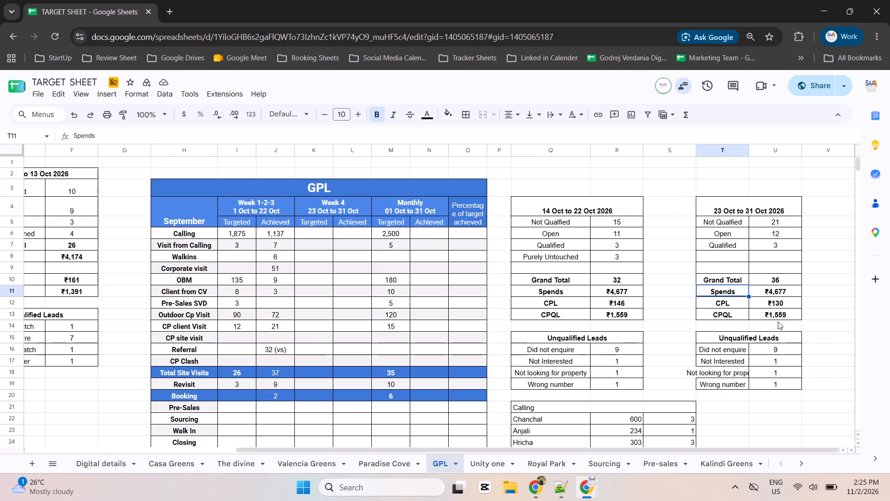
left_click(776, 293)
type("7208")
key("Down")
key("Up")
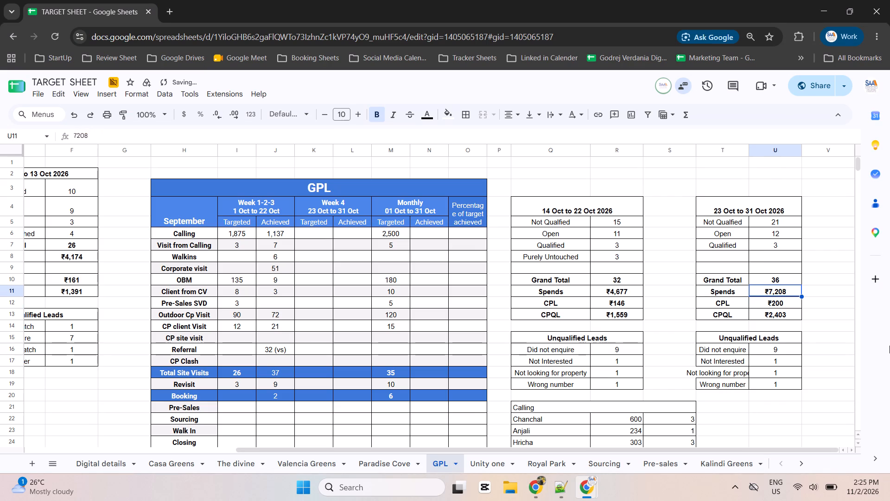
Check the CPL and CPQL formulas in GPL's 23 Oct to 31 Oct table.
key("Up")
key("Up")
key("Down")
key("Down")
key("Down")
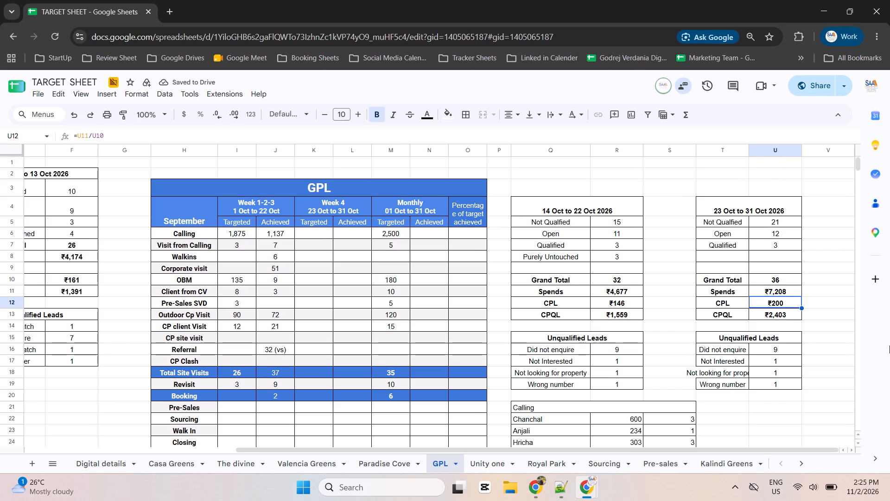
key("Return")
key("Return")
key("Return")
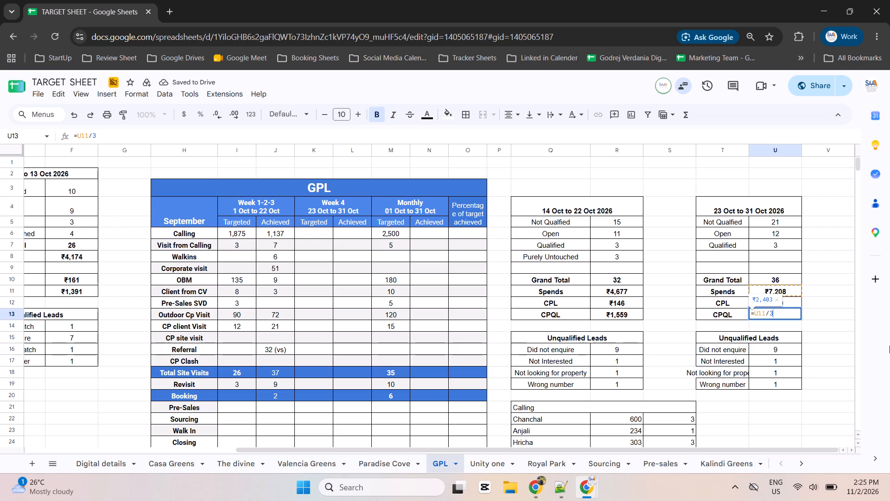
key("Return")
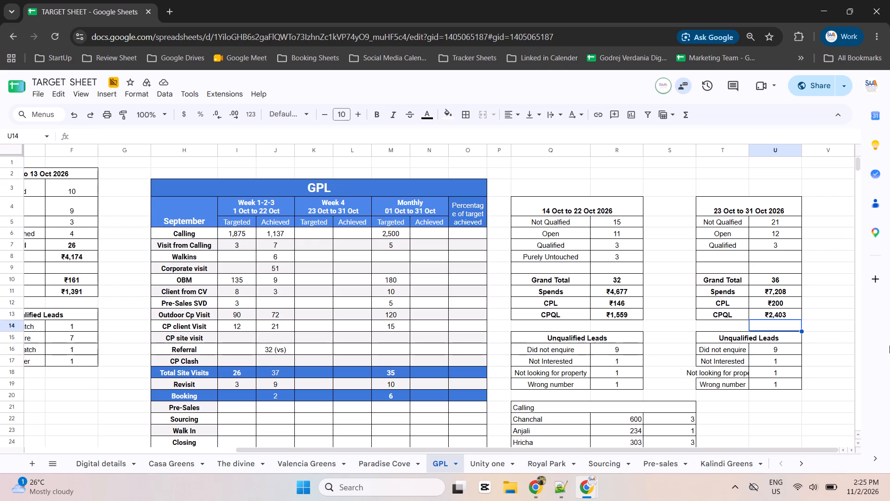
In the Godrej Verdania leads sheet, replace Status with Column B as both the pivot table's rows and its counted values.
key("alt+Tab")
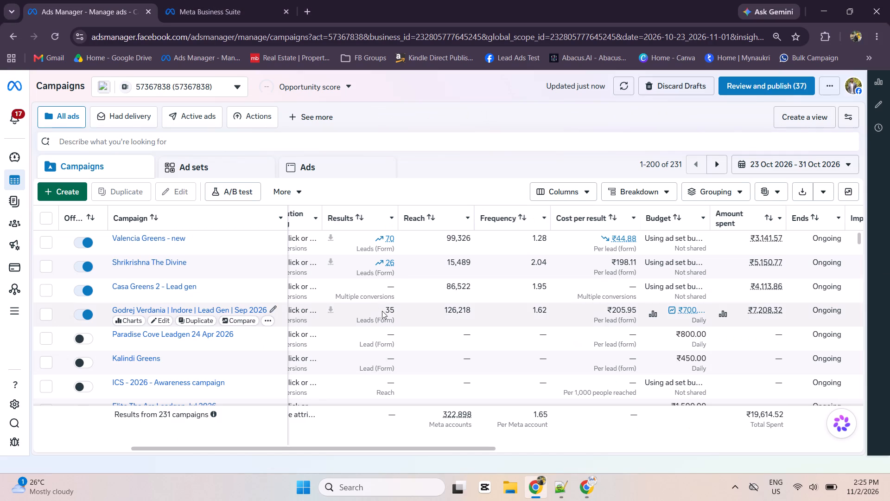
key("alt+Tab")
key("alt+Tab")
key("alt+Tab")
key("alt+Tab")
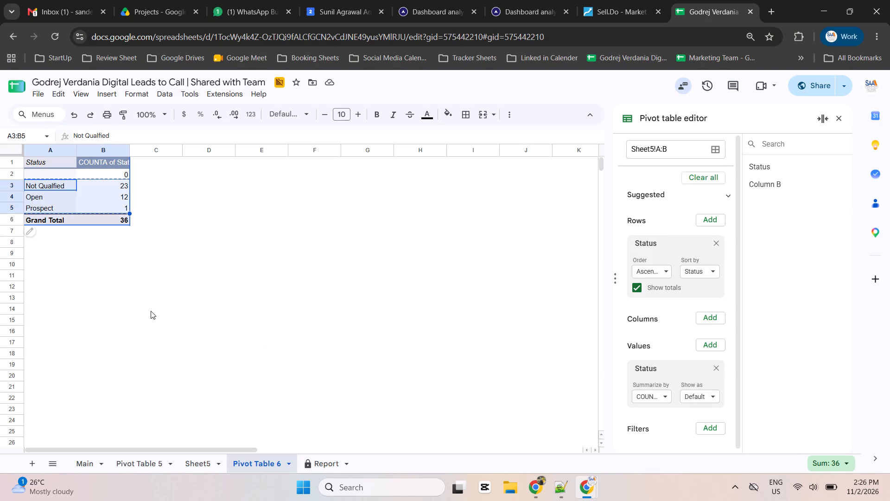
left_click(715, 368)
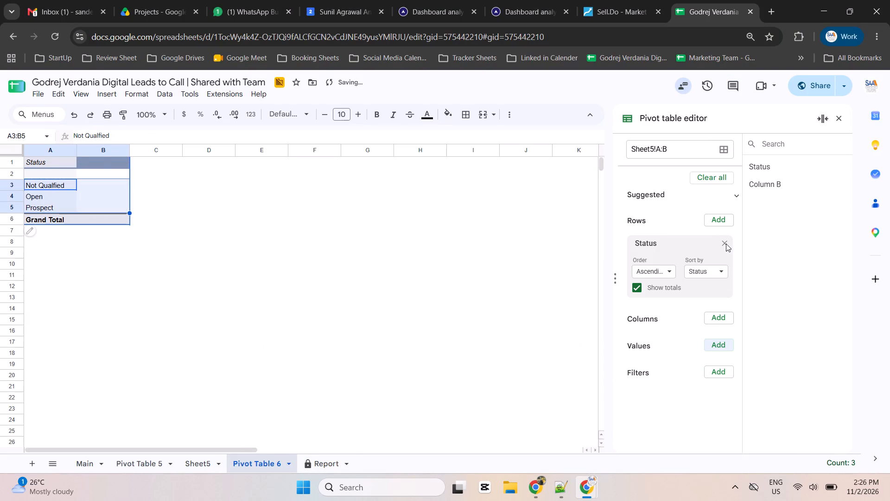
left_click(726, 244)
left_click(719, 217)
left_click(736, 281)
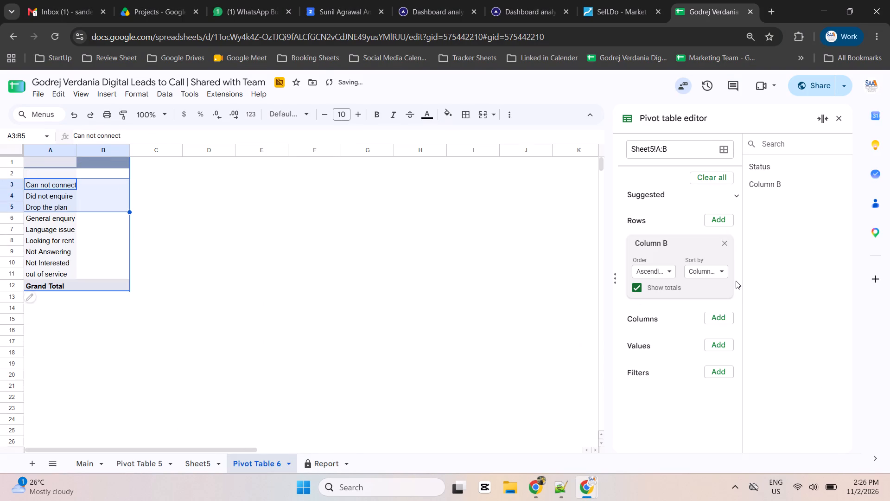
left_click(722, 348)
left_click(743, 428)
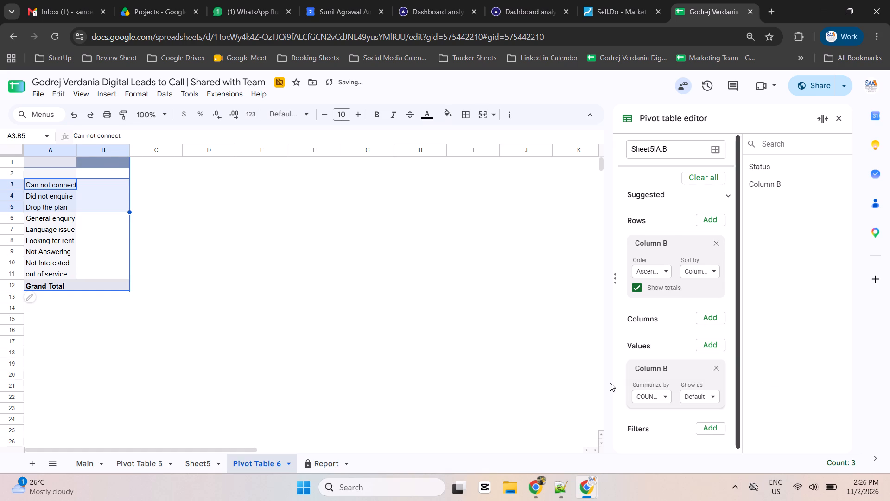
Sort the pivot's rows by COUNTA of Column B in descending order.
left_click(660, 270)
left_click(709, 265)
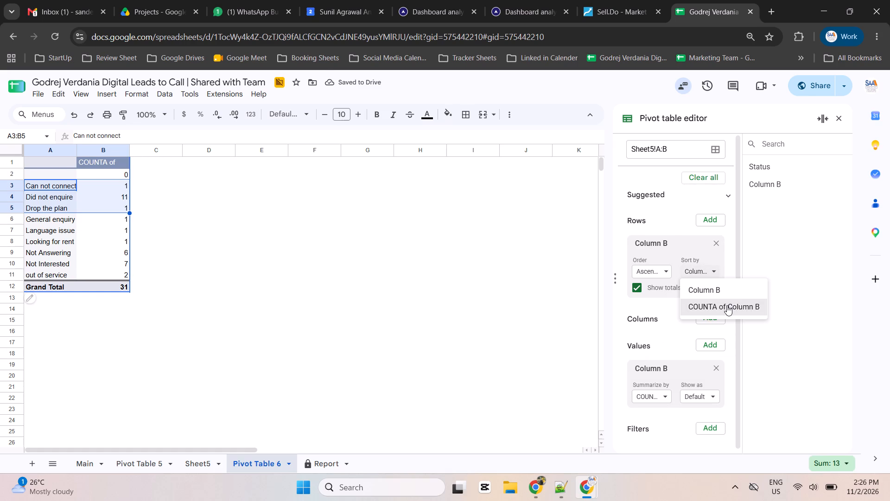
left_click(727, 305)
left_click(644, 273)
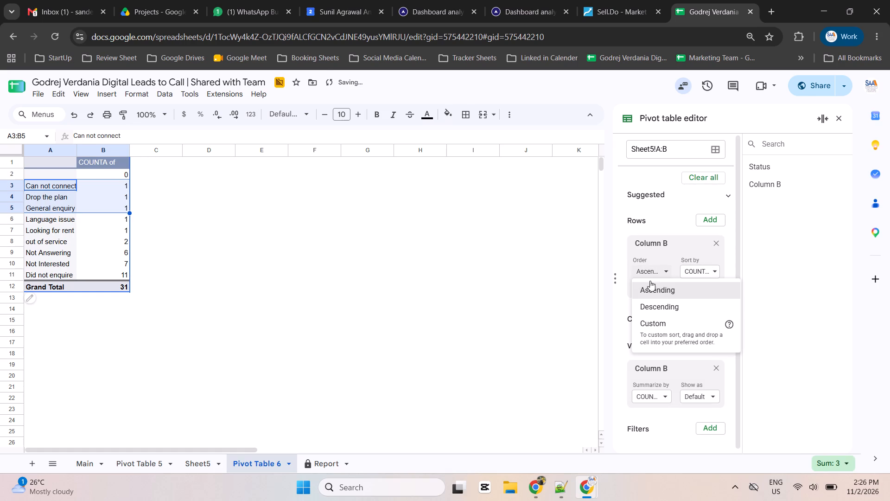
left_click(659, 303)
left_click(272, 305)
Copy the pivot's nine reason rows, Did not enquire through Can not connect, as values into GPL's 23 Oct to 31 Oct Unqualified Leads table.
left_click_drag(52, 176, 101, 230)
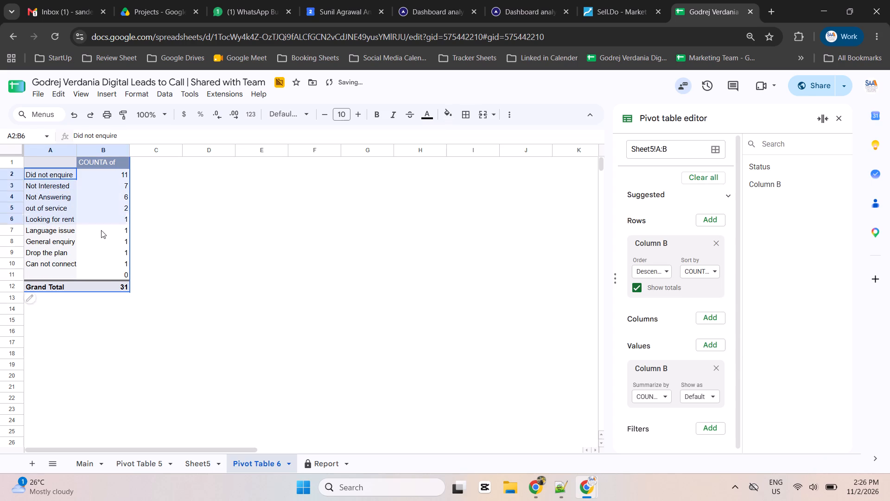
left_click_drag(101, 230, 115, 263)
key("ctrl+c")
key("ctrl+c")
key("ctrl+c")
key("alt+Tab")
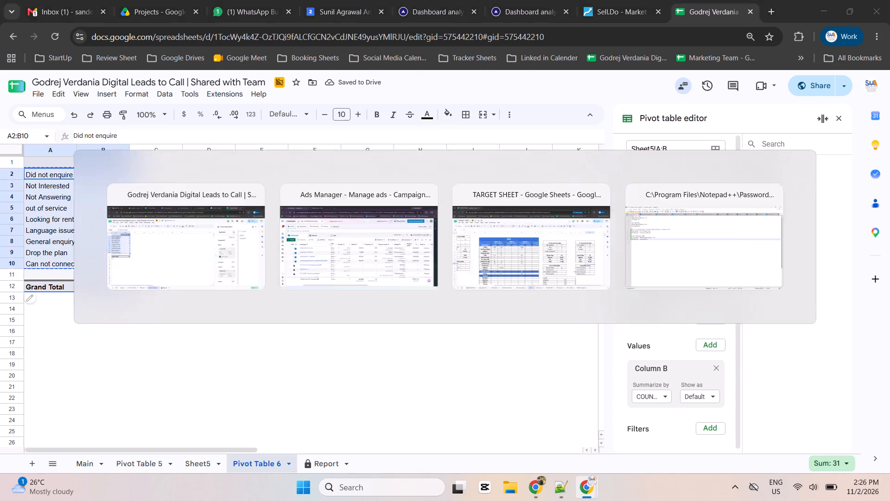
key("alt+Tab")
key("alt+Tab")
key("alt+Tab")
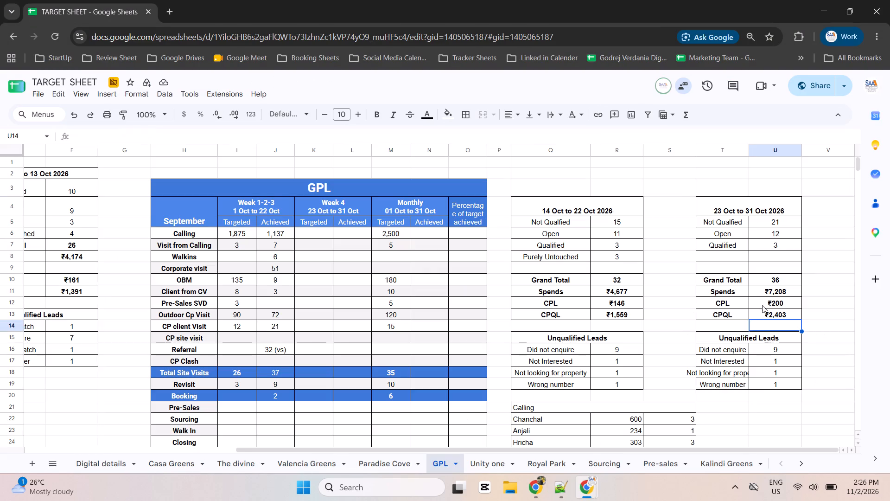
left_click(737, 355)
key("ctrl+shift+v")
scroll(803, 352, "down", 2)
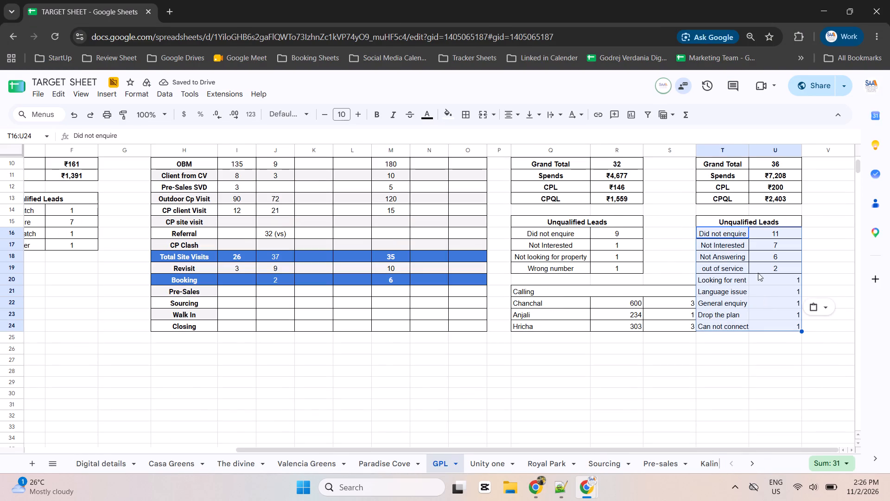
Centre the pasted unqualified-reason rows and give all their cells borders.
left_click(511, 113)
left_click(525, 132)
left_click(467, 116)
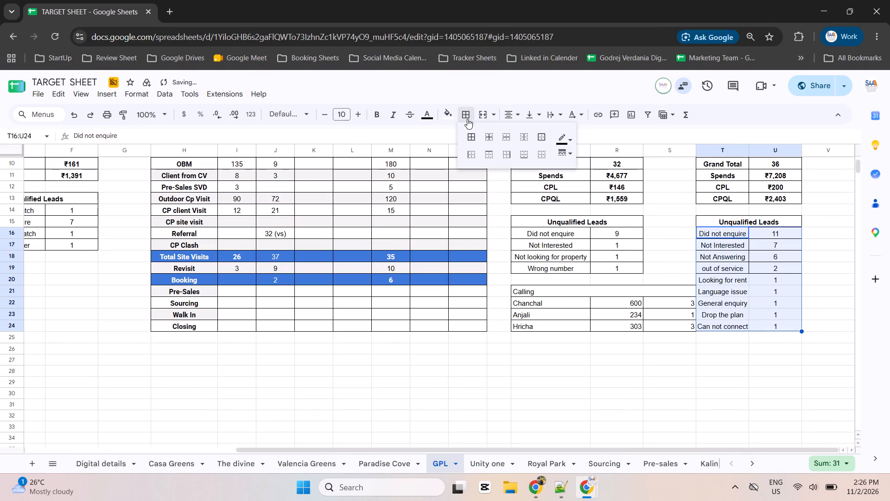
left_click(469, 134)
left_click(776, 367)
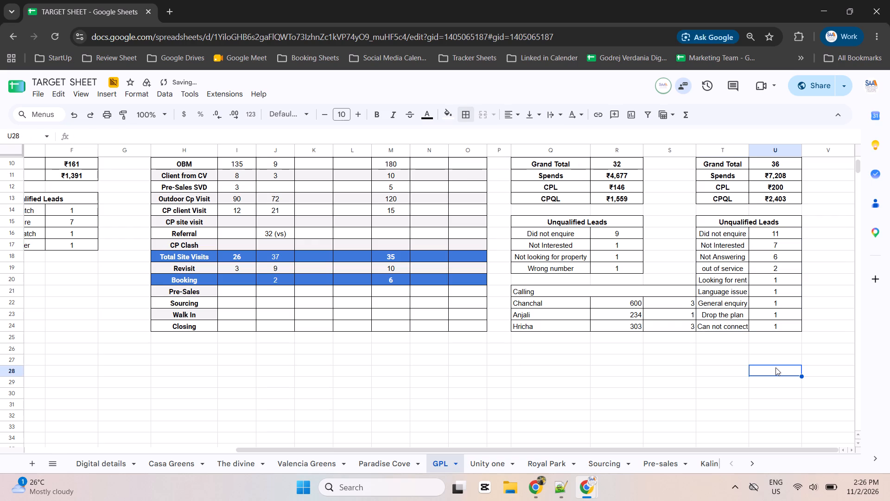
Narrow the blank column V beside the 23 Oct to 31 Oct table to a thin spacer width.
left_click(833, 152)
right_click(833, 152)
left_click(603, 244)
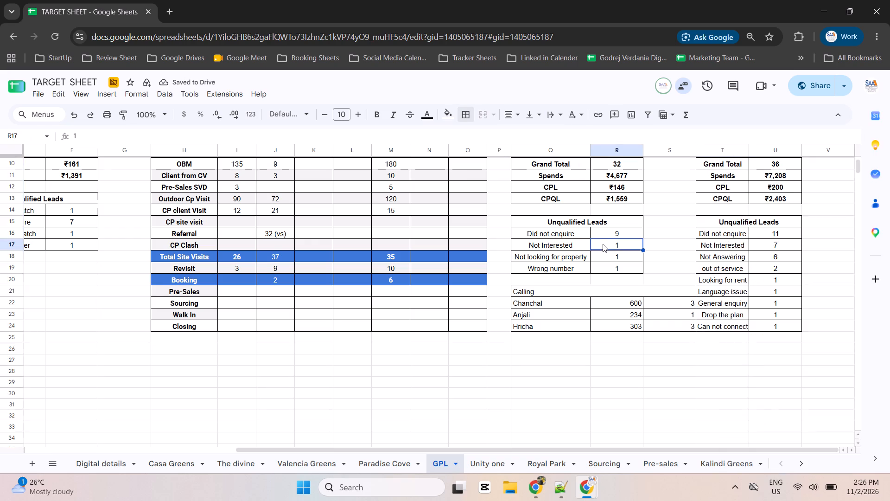
scroll(721, 250, "up", 4)
left_click(826, 151)
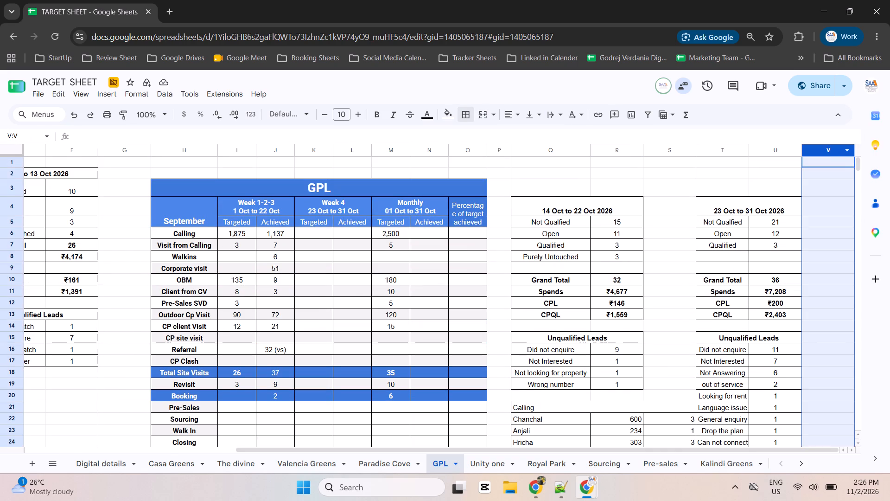
left_click_drag(854, 149, 819, 149)
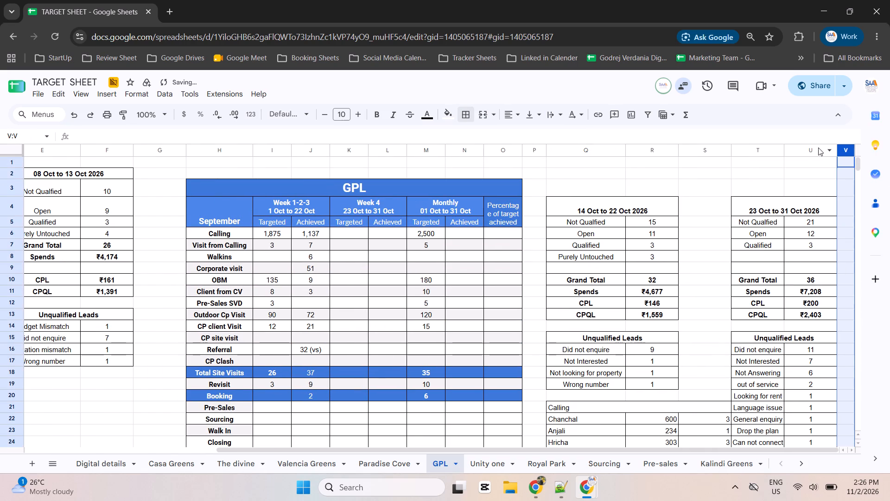
Move the narrow blank column V to between column S and the 23 Oct to 31 Oct table.
left_click_drag(842, 148, 748, 156)
left_click(726, 231)
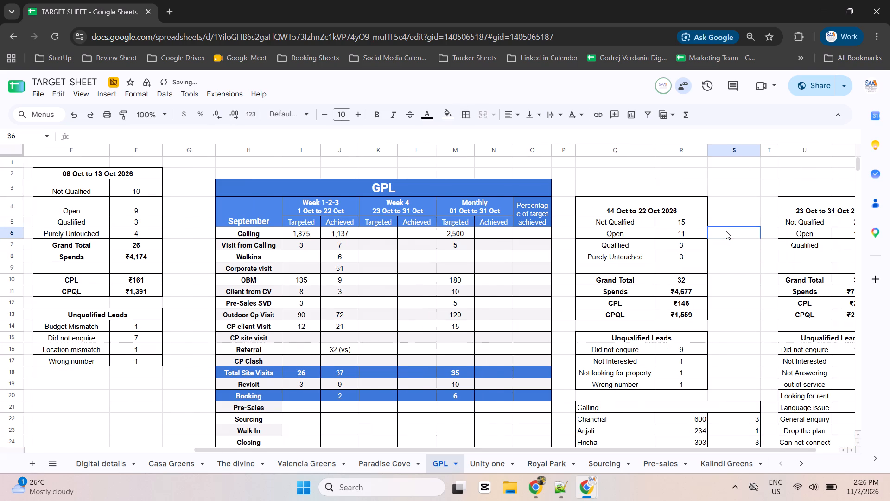
Check GPL's 23 Oct to 31 Oct lead summary and Unqualified Leads table against the neighbouring 14 Oct to 22 Oct table.
scroll(734, 237, "left", 1)
scroll(734, 237, "down", 2)
scroll(734, 237, "left", 1)
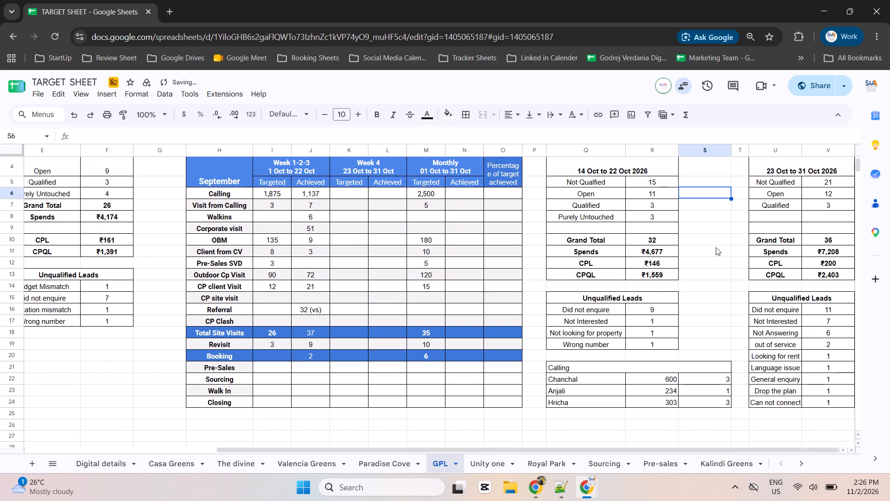
scroll(711, 267, "left", 1)
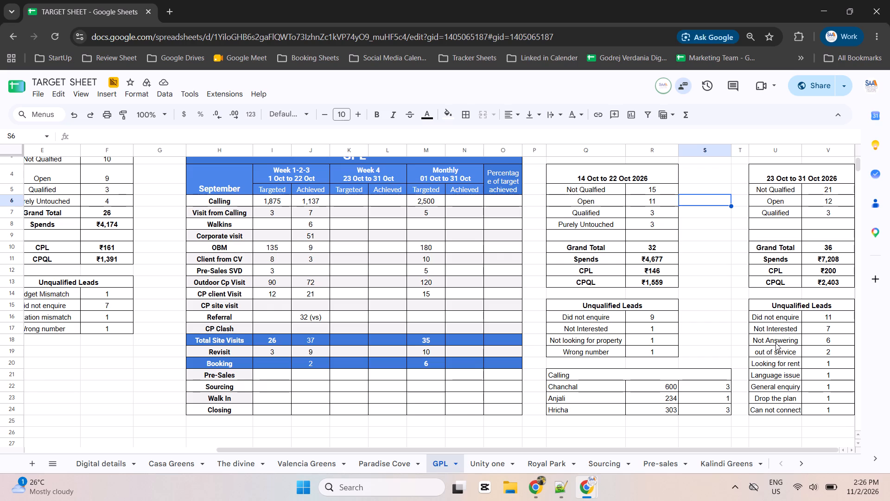
left_click(820, 315)
scroll(820, 315, "up", 1)
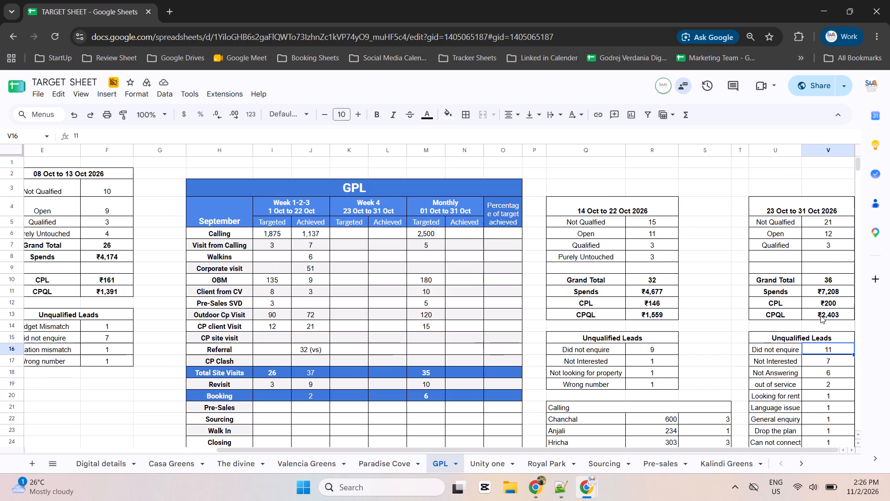
scroll(820, 315, "up", 1)
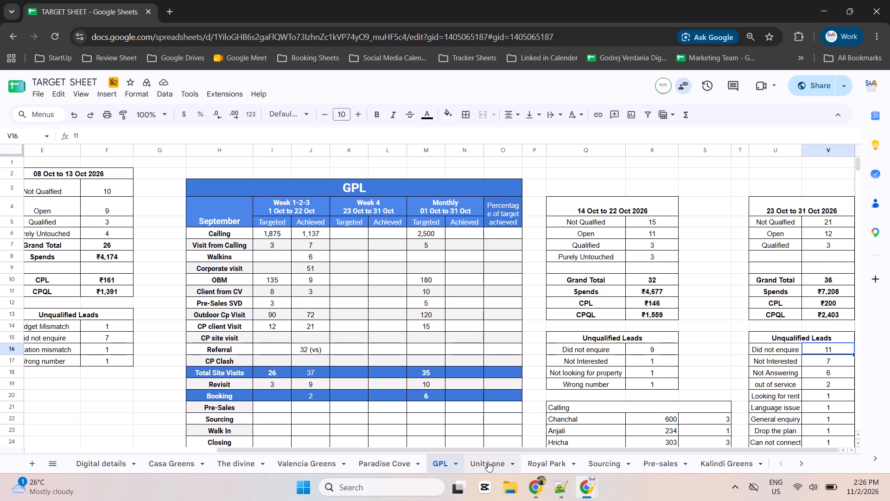
scroll(425, 462, "up", 8)
scroll(163, 460, "up", 1)
Open the Digital details sheet and look through its per-project Open, Qualified and Not Qualified lead blocks.
left_click(65, 466)
left_click(95, 463)
scroll(410, 346, "down", 4)
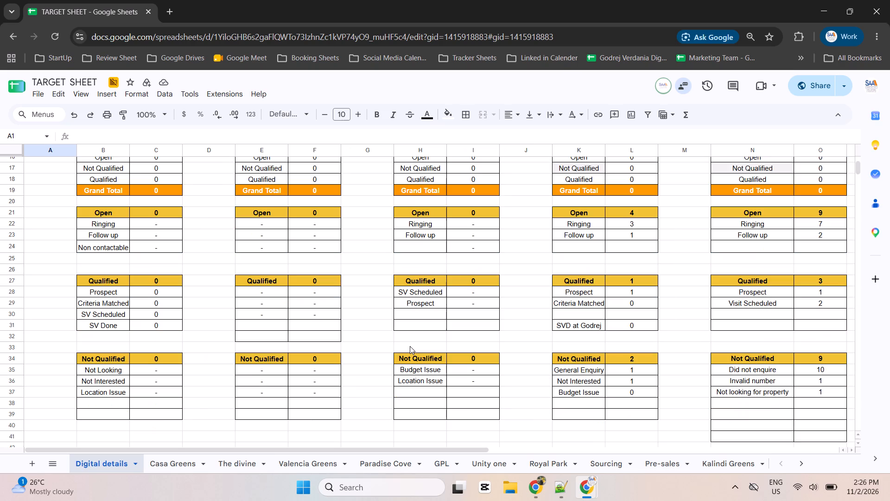
key("alt+Tab")
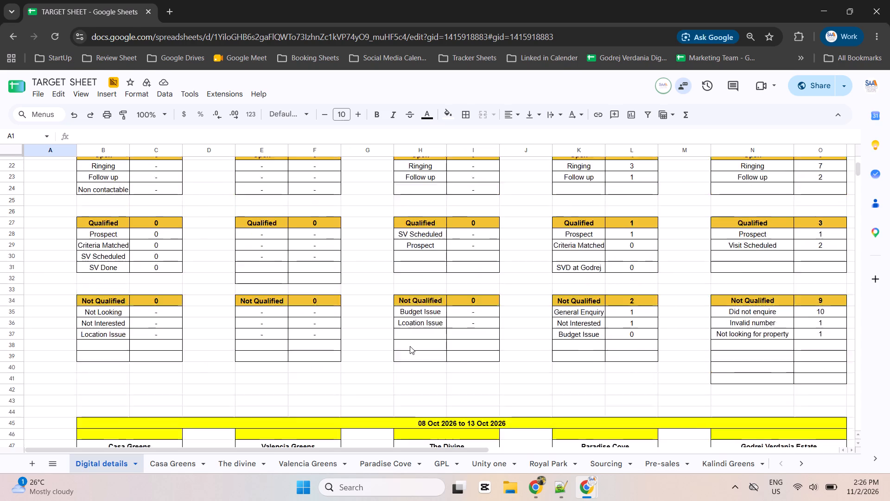
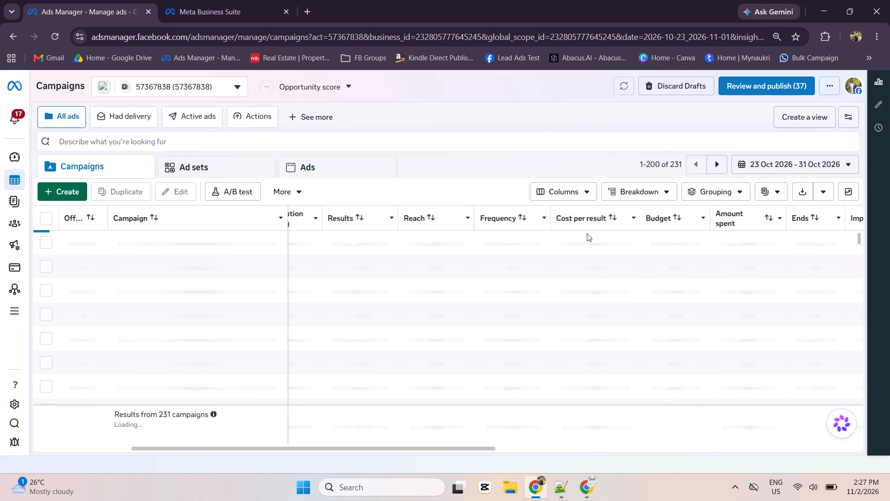
Set the campaign report's date range to Today, 2 Nov 2026, and bring the Delivery and Results columns into view.
left_click(777, 167)
left_click(527, 208)
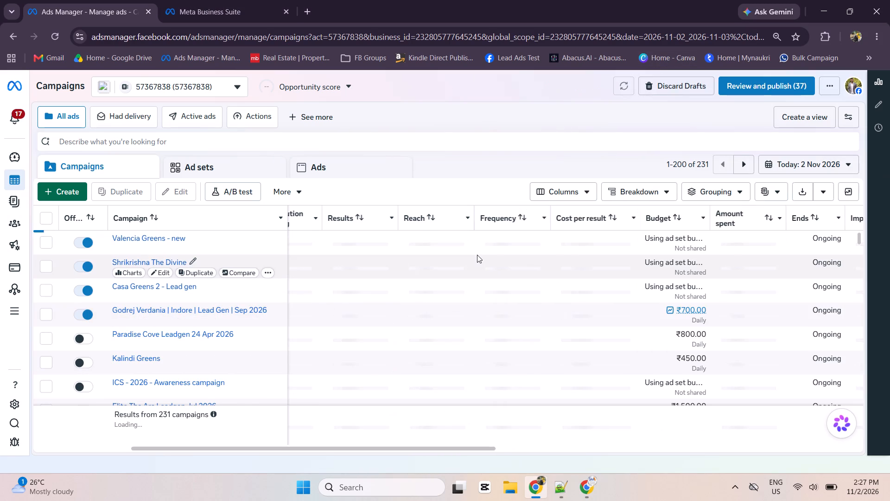
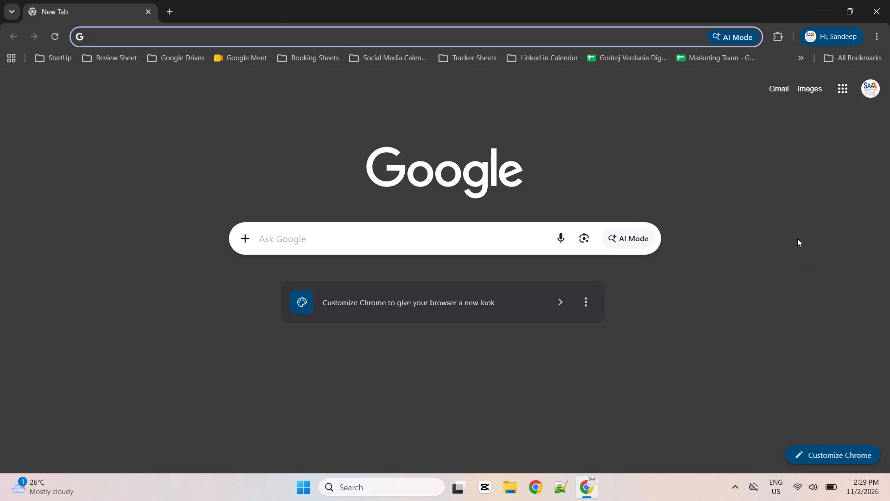
Open all the bookmarked pages in the StartUp bookmarks folder.
key("alt+Tab")
right_click(66, 56)
left_click(81, 74)
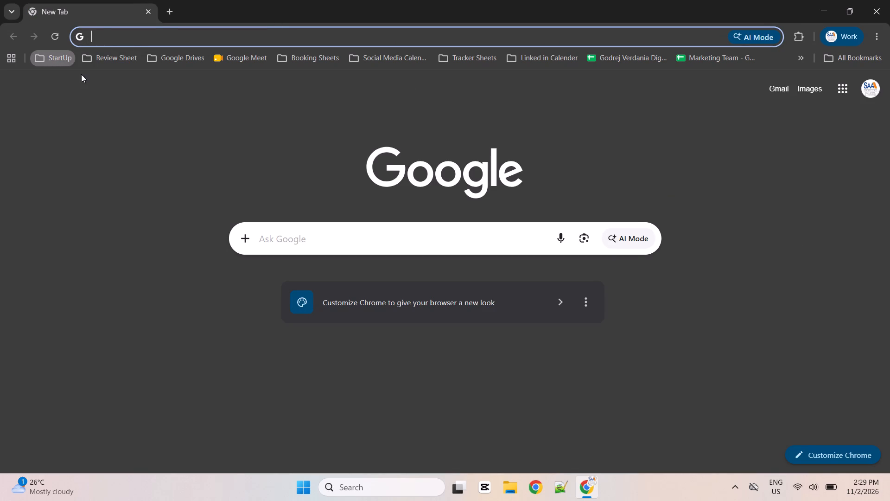
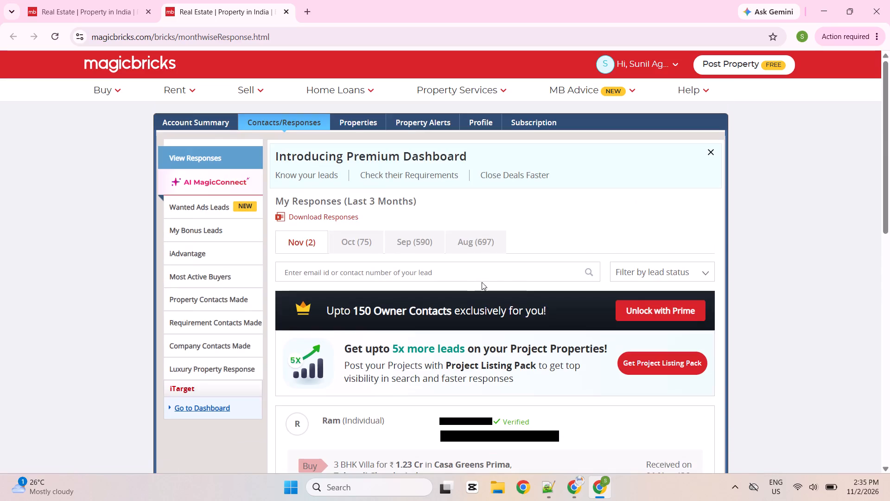
In the Magicbricks responses, open the October leads and examine each lead's project and received date for late October.
left_click(364, 244)
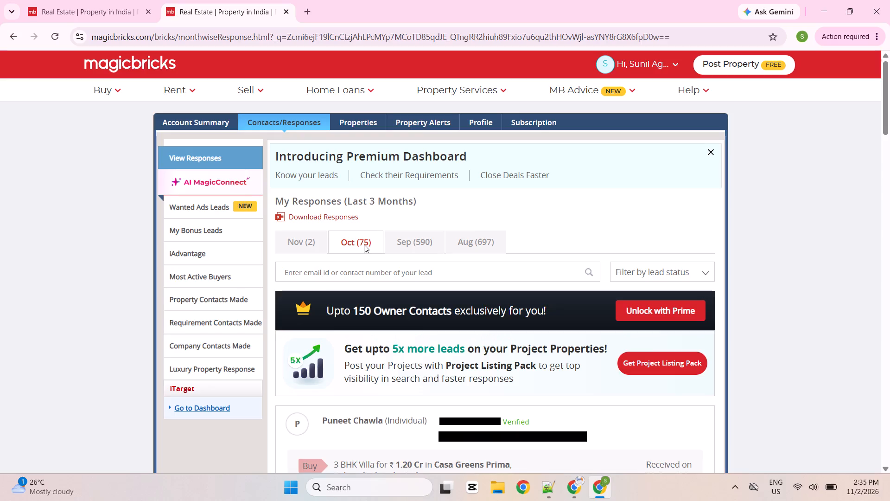
scroll(364, 244, "down", 2)
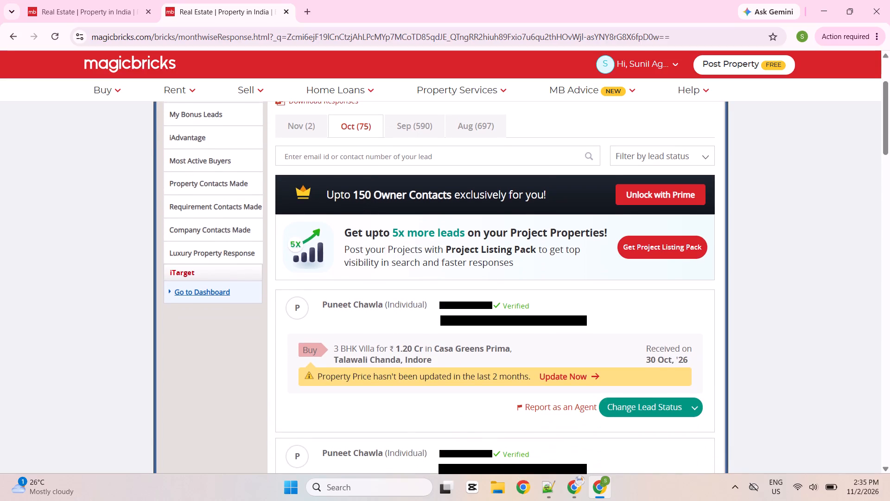
scroll(498, 352, "down", 2)
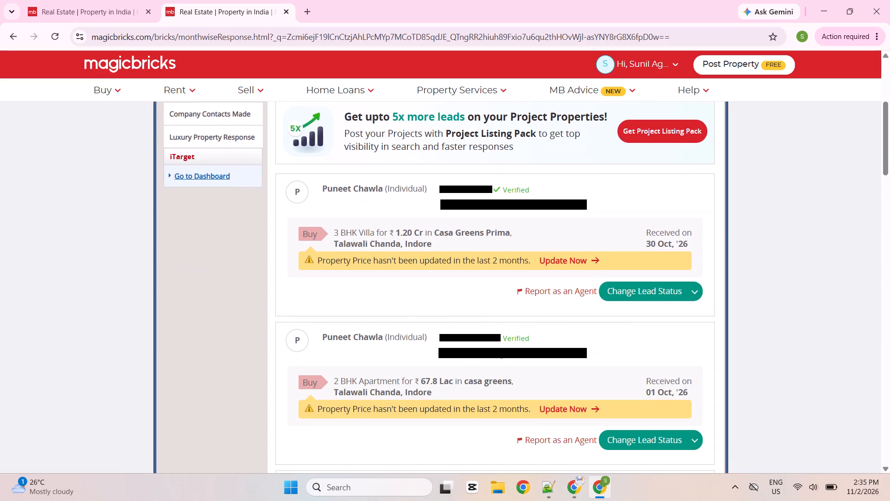
scroll(498, 350, "down", 3)
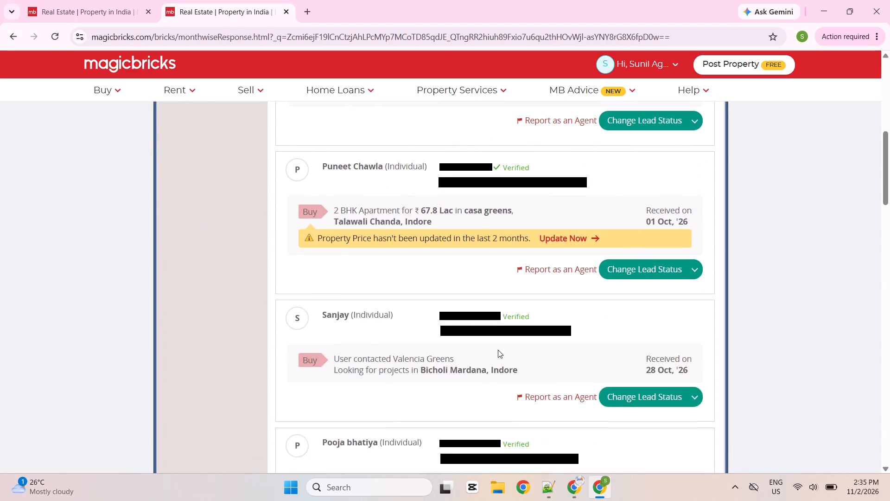
scroll(498, 350, "down", 3)
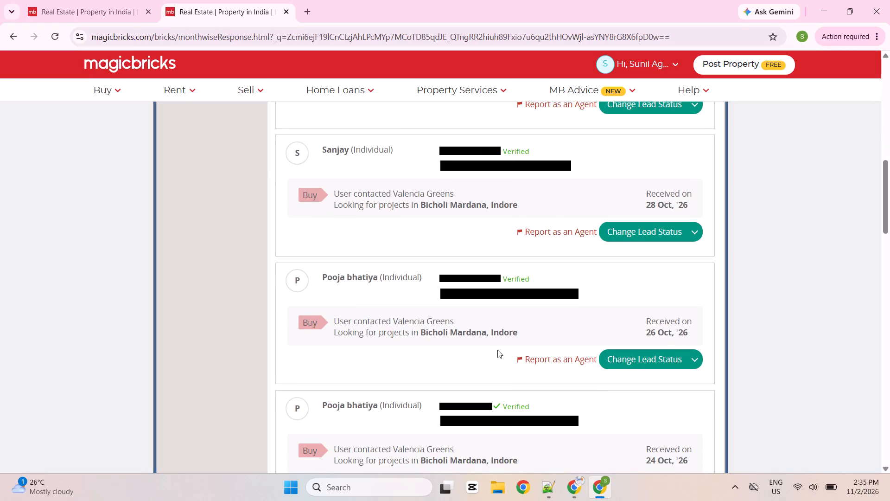
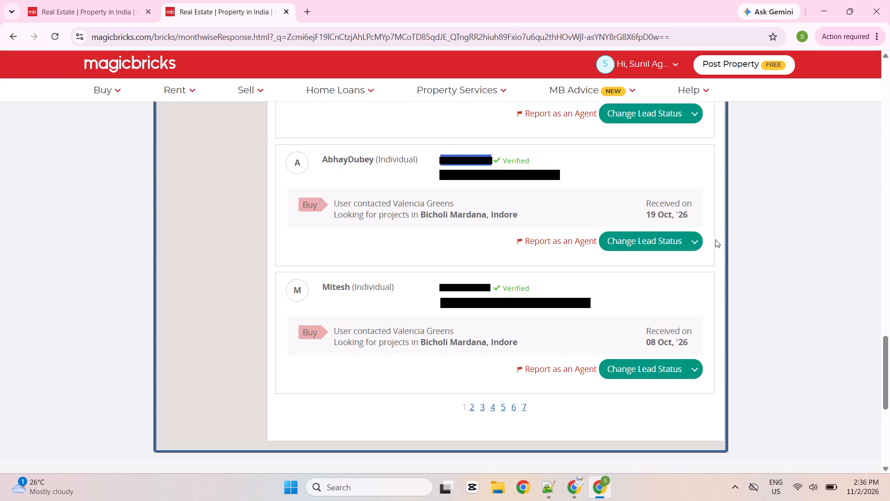
Copy the phone number of the upper 19 Oct '26 Valencia Greens lead from Magicbricks and search the Totality CRM leads for it.
scroll(572, 243, "up", 3)
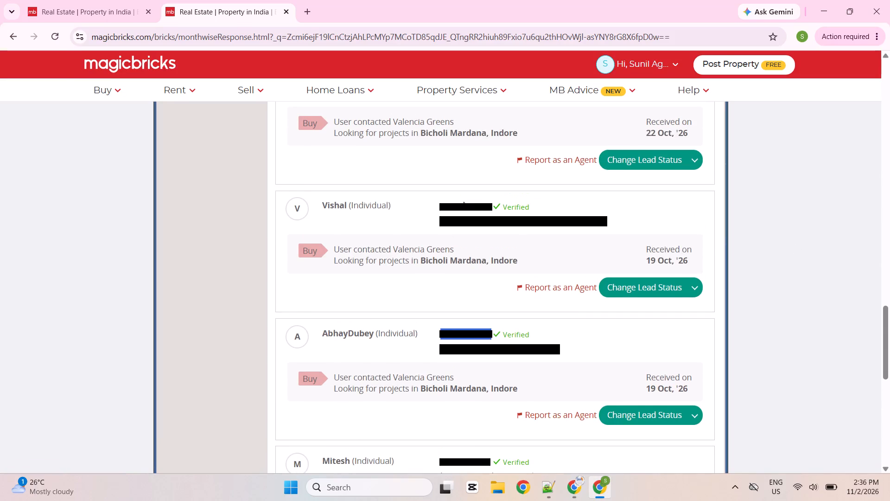
double_click(464, 202)
left_click(442, 204)
double_click(451, 205)
key("ctrl+c")
key("alt+Tab")
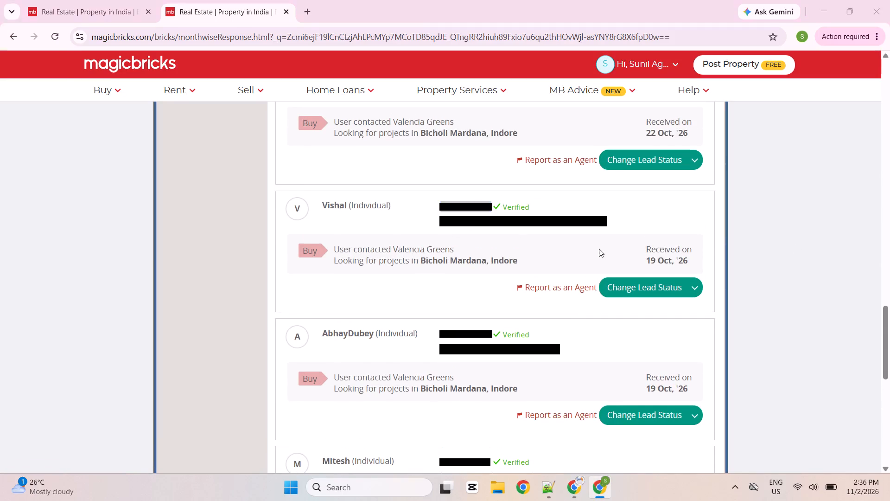
left_click(706, 179, "ctrl")
key("ctrl+a")
key("ctrl+v")
key("ctrl+Left")
key("Right")
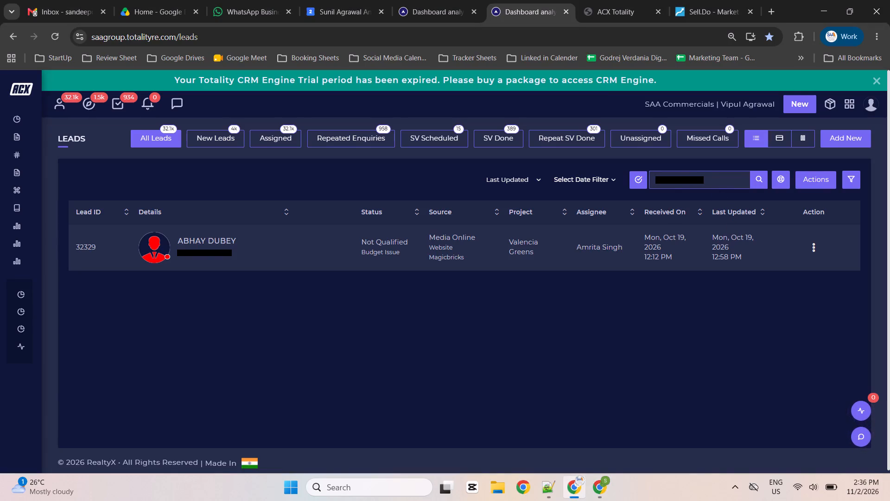
key("BackSpace")
key("Return")
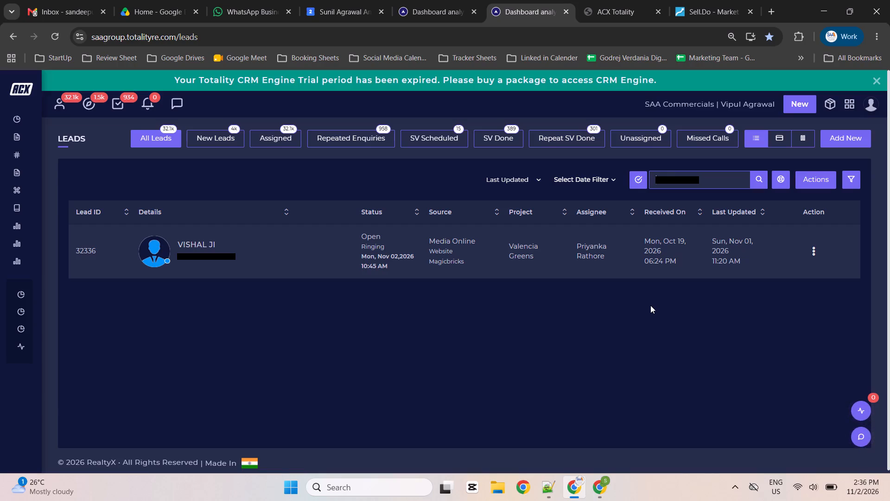
Look up the lower of the two 22 Oct '26 Magicbricks leads in the Totality CRM by its copied phone number.
key("alt+Tab")
scroll(590, 274, "up", 1)
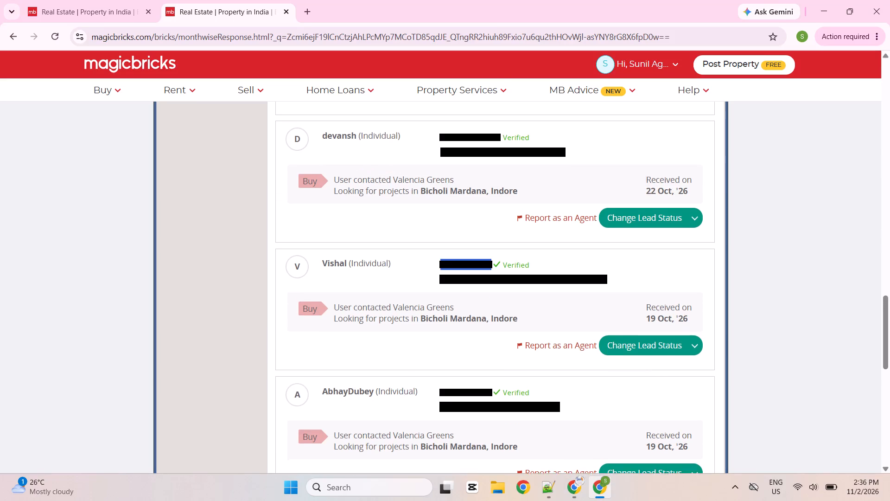
scroll(604, 270, "up", 1)
left_click_drag(446, 193, 454, 195)
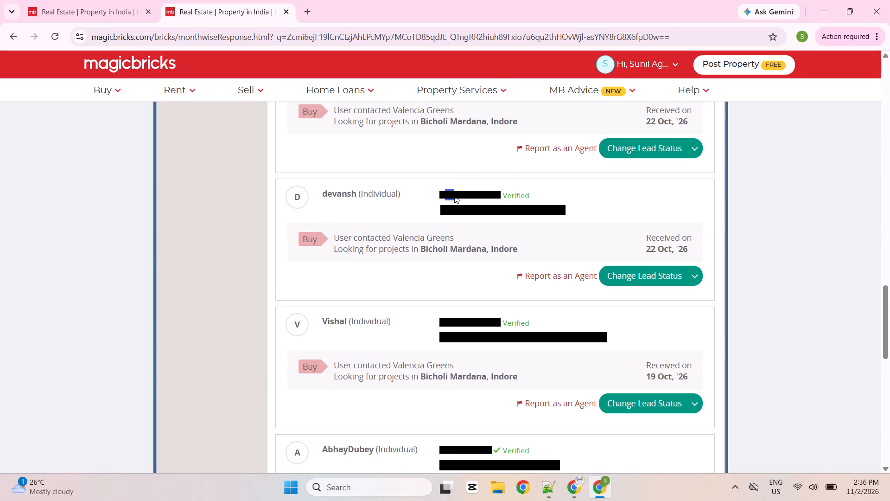
left_click_drag(454, 195, 490, 199)
key("ctrl+c")
key("ctrl+c")
key("alt+Tab")
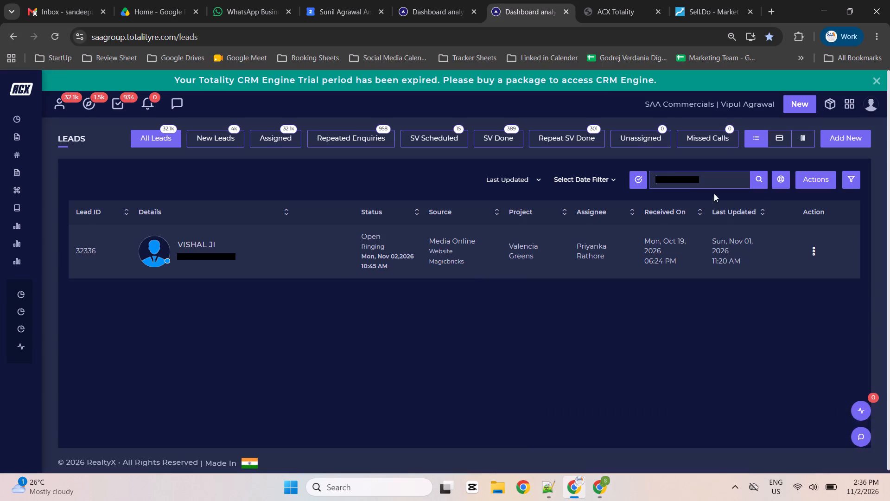
left_click(712, 182, "ctrl")
key("ctrl+a")
key("ctrl+v")
key("Return")
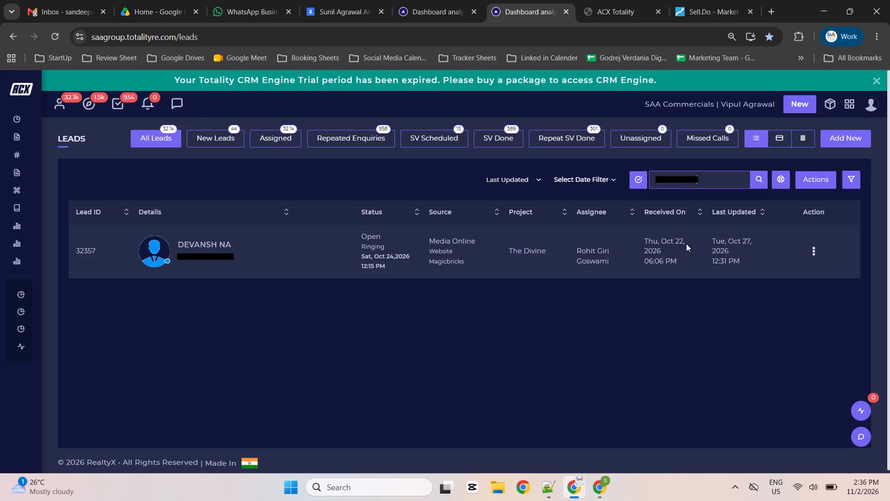
Look up the upper of the two 22 Oct '26 Magicbricks leads in the Totality CRM by its copied phone number.
key("alt+Tab")
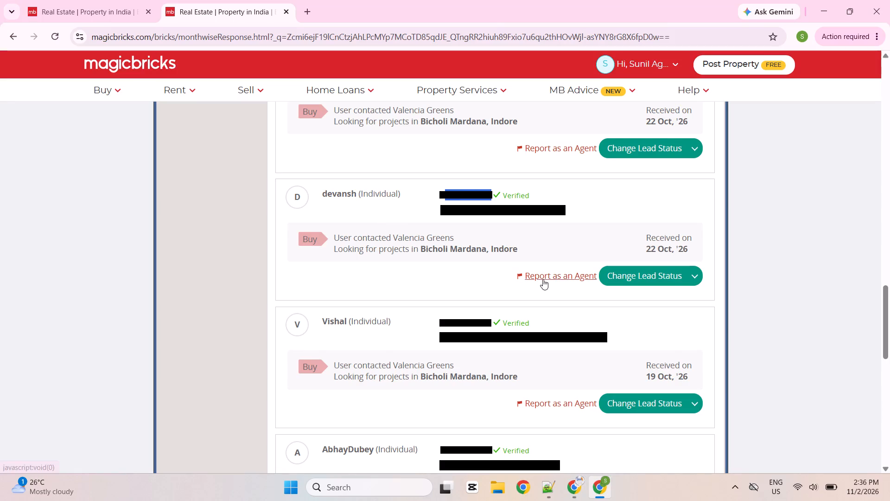
scroll(543, 279, "up", 3)
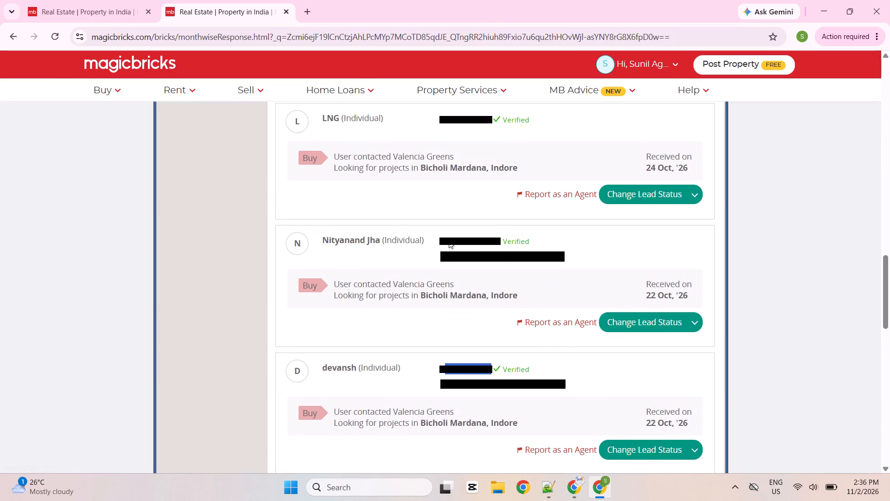
left_click_drag(445, 240, 489, 244)
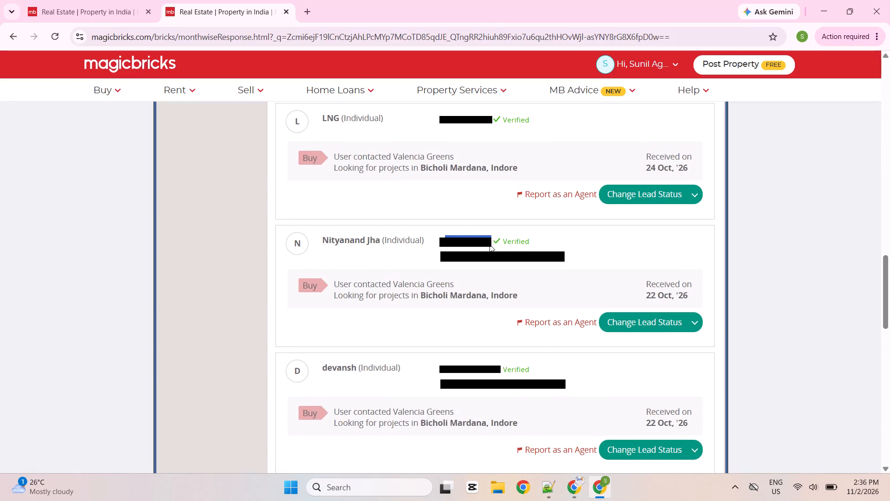
left_click_drag(489, 244, 490, 244)
key("ctrl+c")
key("ctrl+c")
key("ctrl+c")
key("alt+Tab")
key("ctrl+a")
key("ctrl+v")
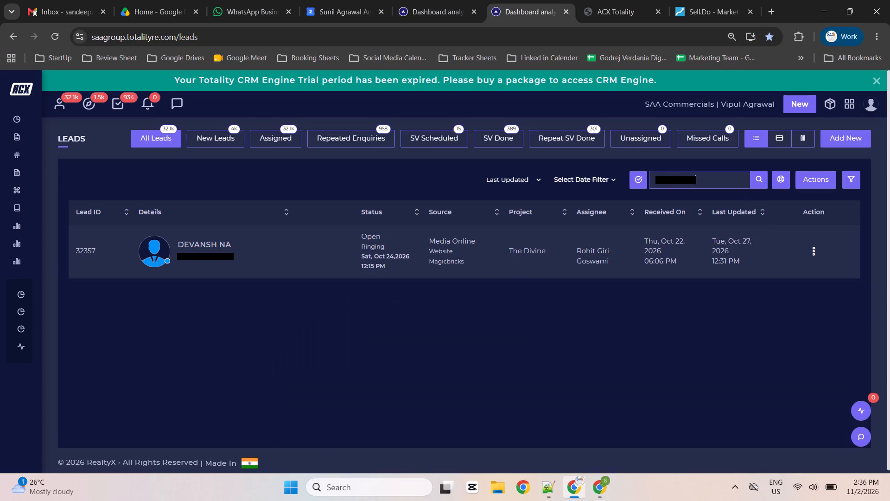
key("Return")
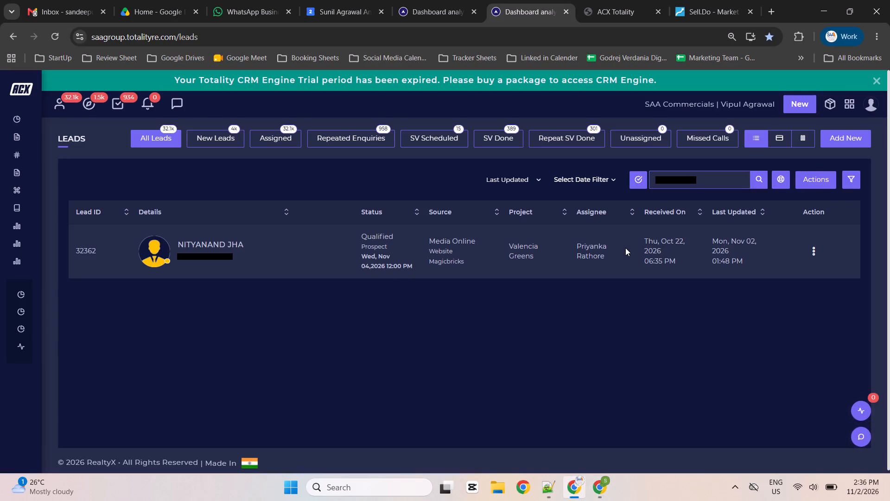
Look up the LNG lead received 24 Oct '26 on Magicbricks in the Totality CRM by its copied phone number.
key("alt+Tab")
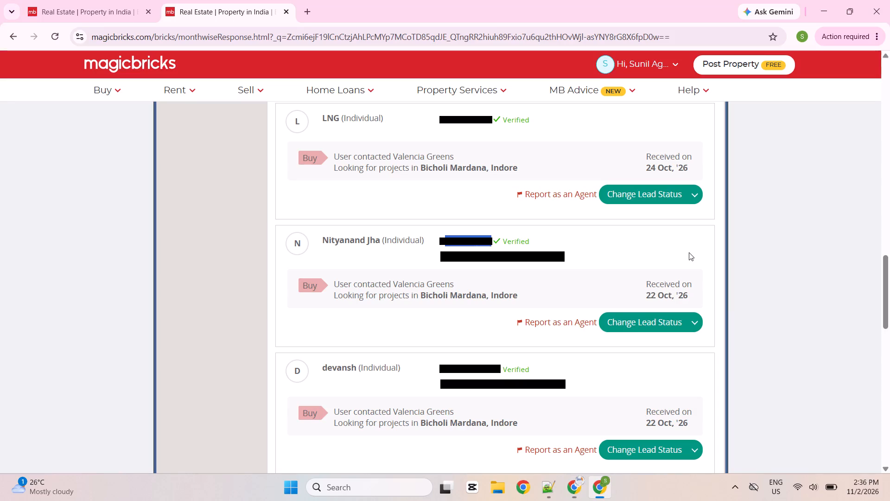
scroll(663, 252, "up", 1)
scroll(605, 250, "up", 1)
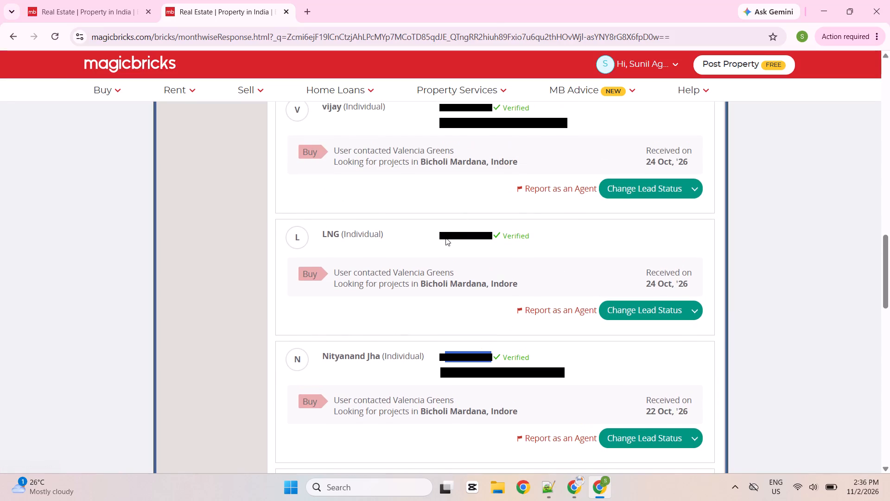
left_click_drag(445, 238, 491, 240)
key("ctrl+c")
key("ctrl+c")
key("ctrl+c")
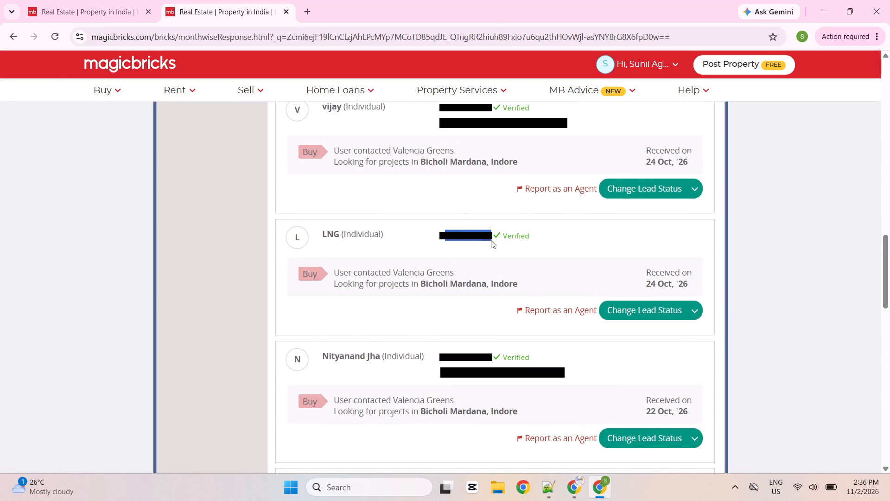
key("ctrl+c")
key("alt+Tab")
key("ctrl+a")
key("ctrl+v")
left_click(758, 185)
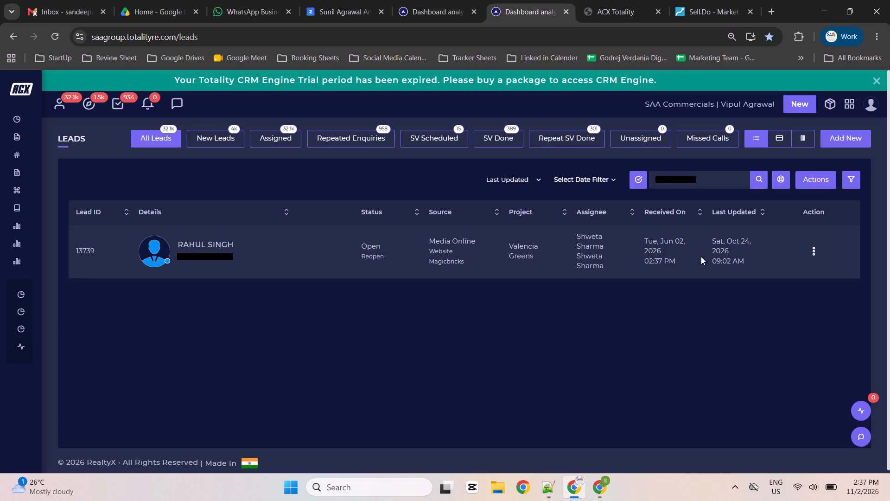
Look up the 24 Oct '26 Magicbricks lead directly above LNG in the Totality CRM by its copied phone number.
key("alt+Tab")
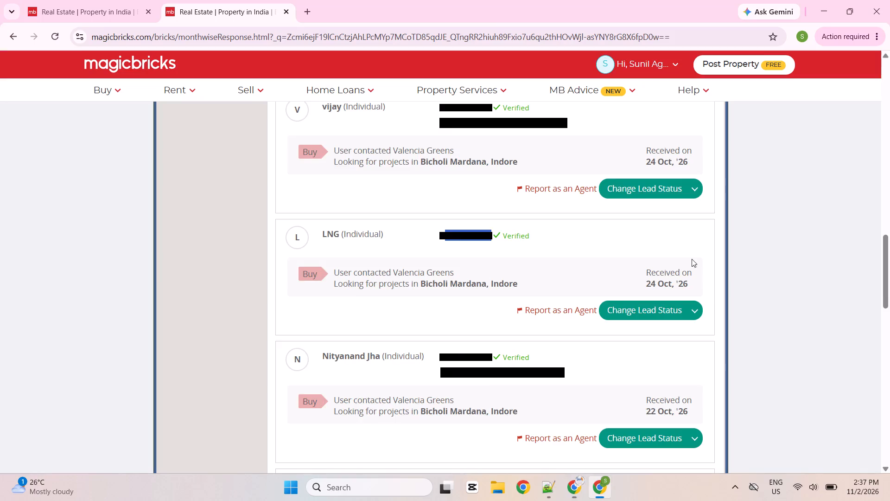
scroll(573, 266, "up", 2)
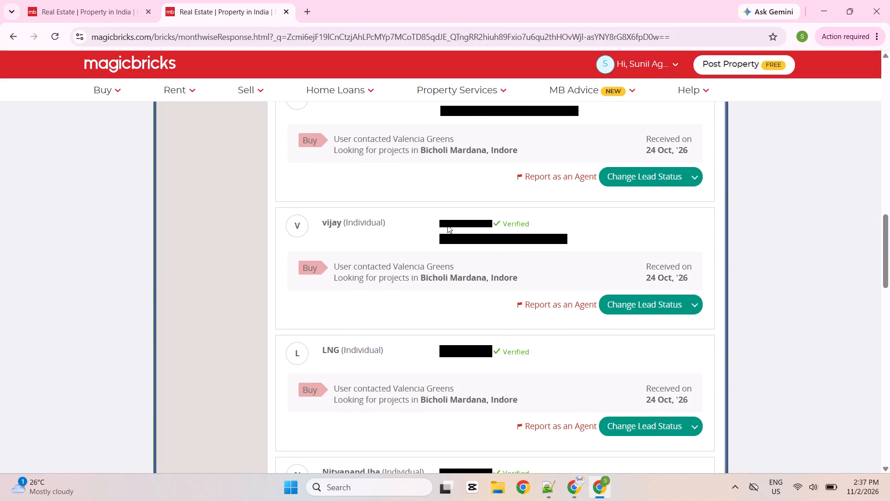
left_click_drag(447, 225, 490, 227)
key("ctrl+c")
key("ctrl+c")
key("alt+Tab")
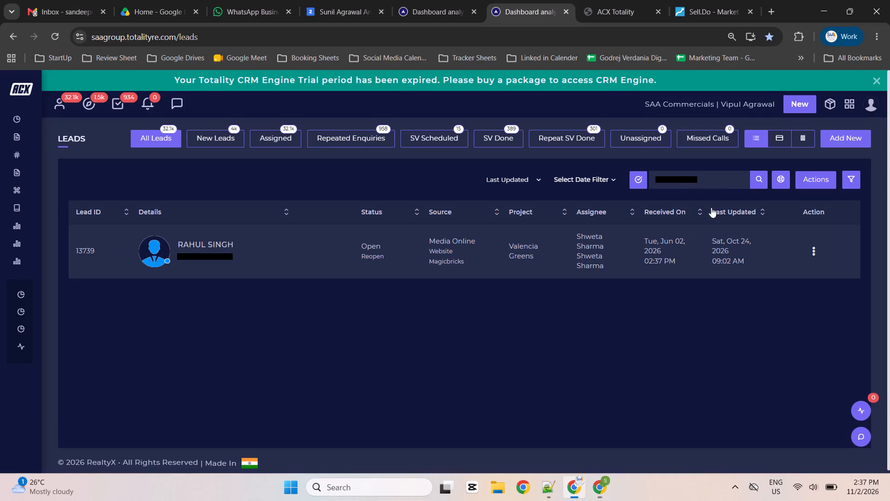
left_click(704, 178, "ctrl")
key("ctrl+a")
key("ctrl+v")
left_click(755, 181)
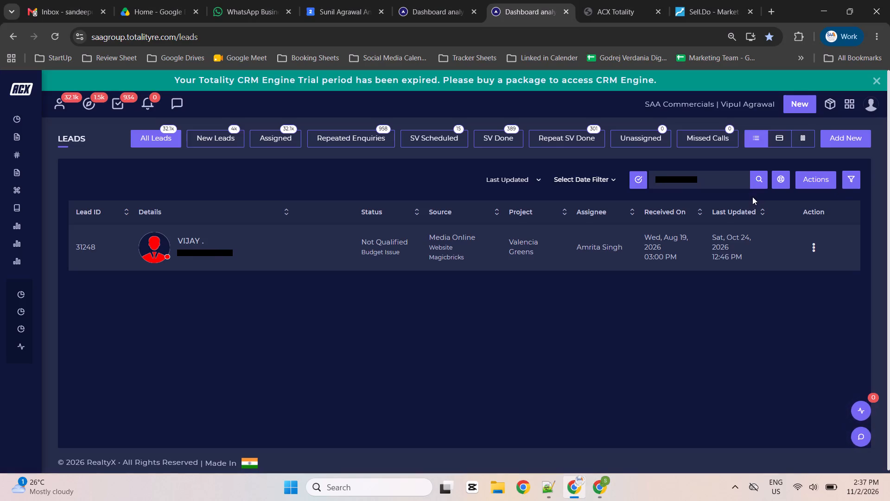
Look up the uppermost 24 Oct '26 Magicbricks lead in the Totality CRM by its copied phone number.
key("alt+Tab")
scroll(552, 303, "up", 2)
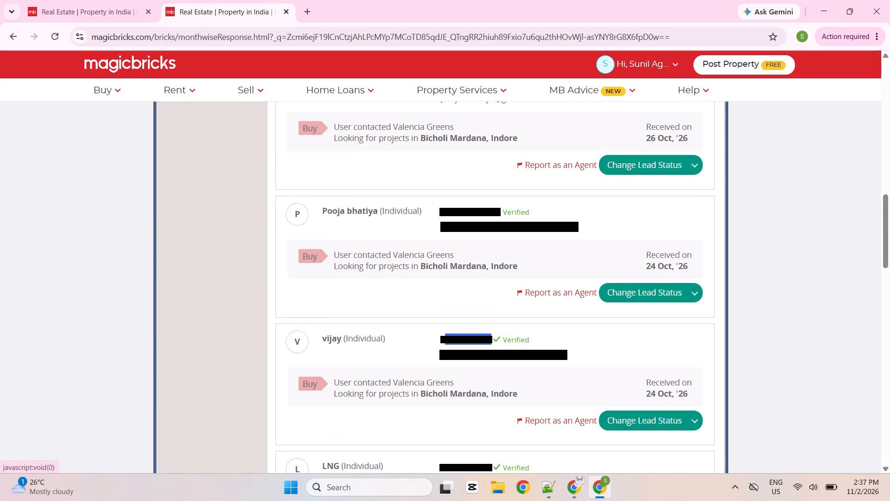
left_click_drag(446, 212, 488, 217)
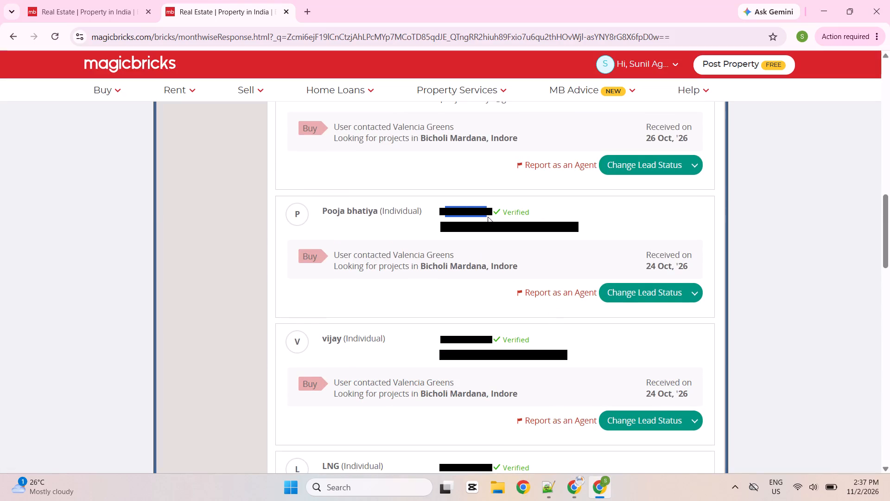
left_click_drag(488, 217, 489, 215)
key("ctrl+c")
key("alt+Tab")
key("ctrl+a")
key("ctrl+v")
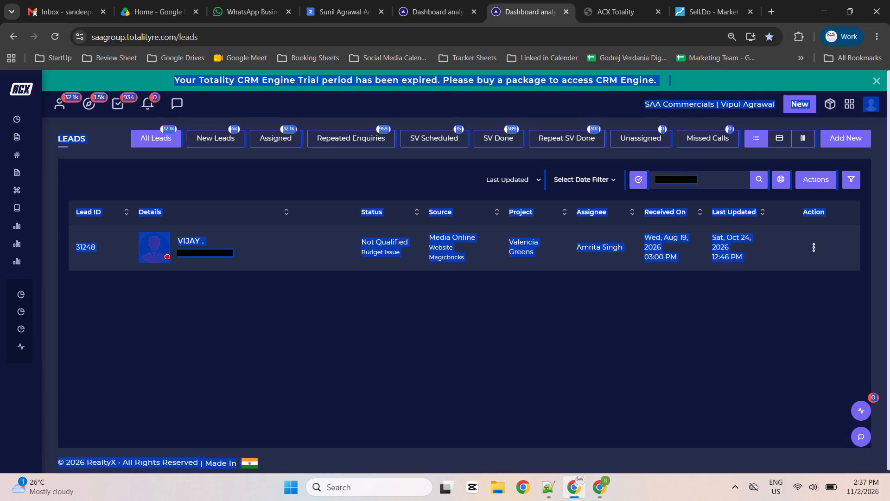
left_click(707, 179)
key("ctrl+a")
key("ctrl+v")
left_click(756, 180)
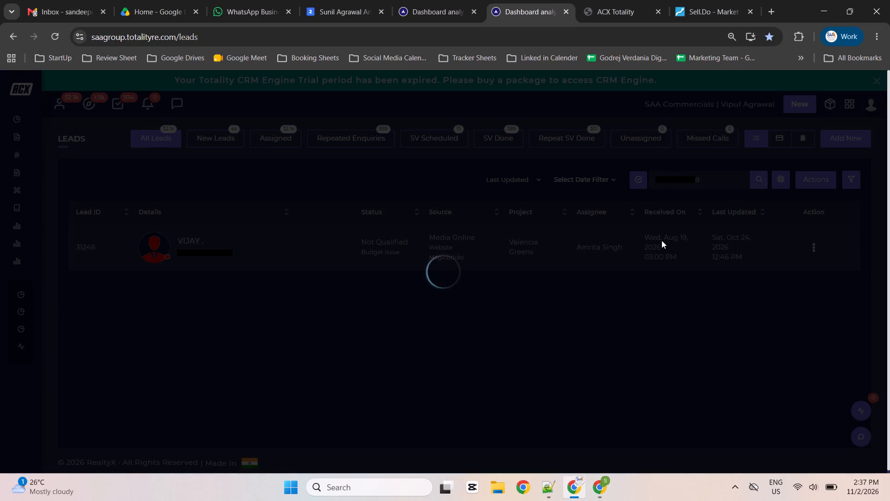
Copy the phone number of the 26 Oct '26 lead directly above the 24 Oct leads on Magicbricks for a Totality CRM search.
key("alt+Tab")
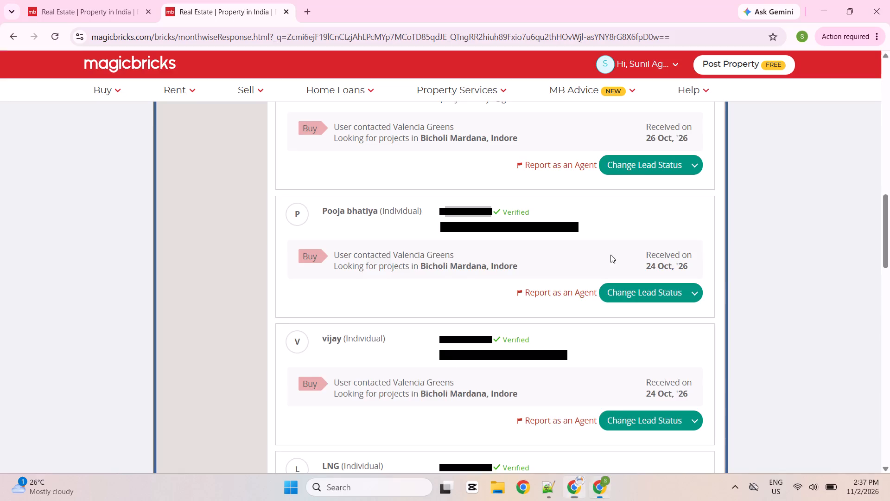
scroll(497, 250, "up", 1)
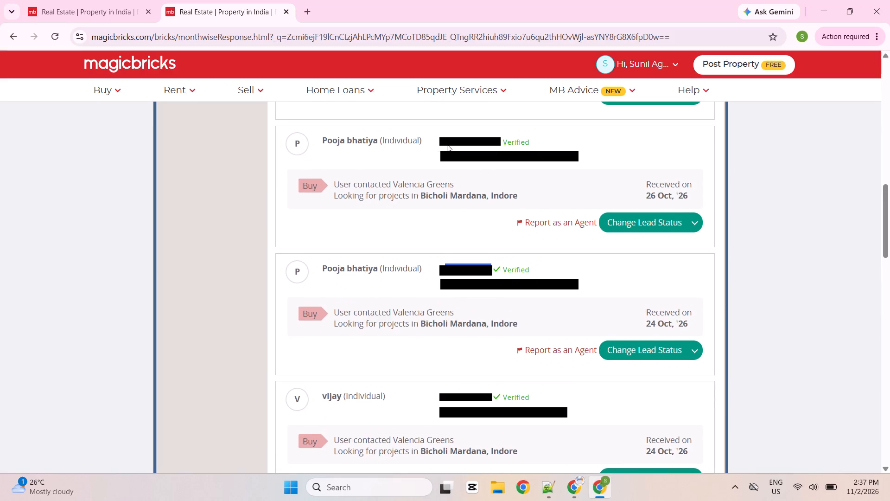
left_click_drag(447, 144, 494, 145)
key("ctrl+c")
key("ctrl+c")
key("ctrl+c")
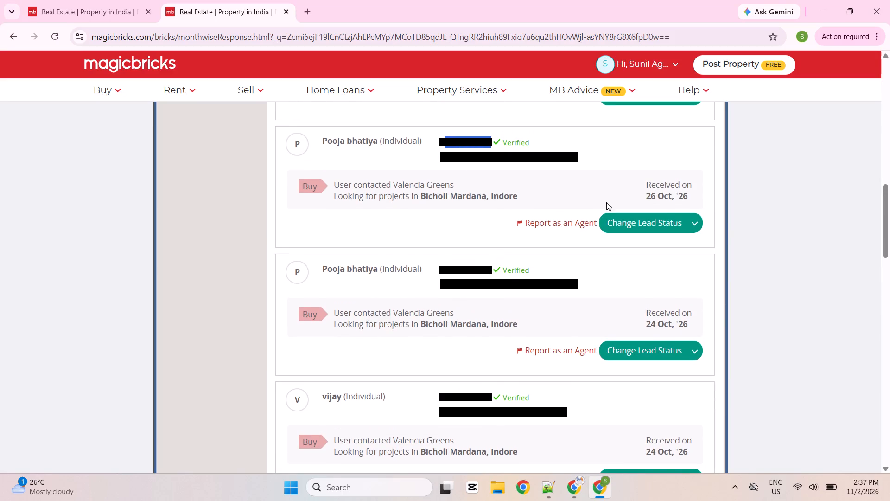
key("alt+Tab")
key("ctrl+a")
left_click(715, 182)
key("ctrl+a")
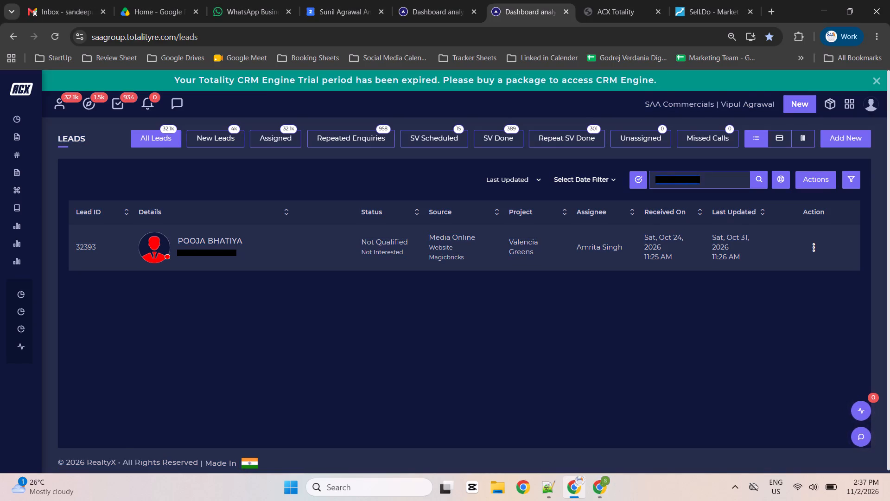
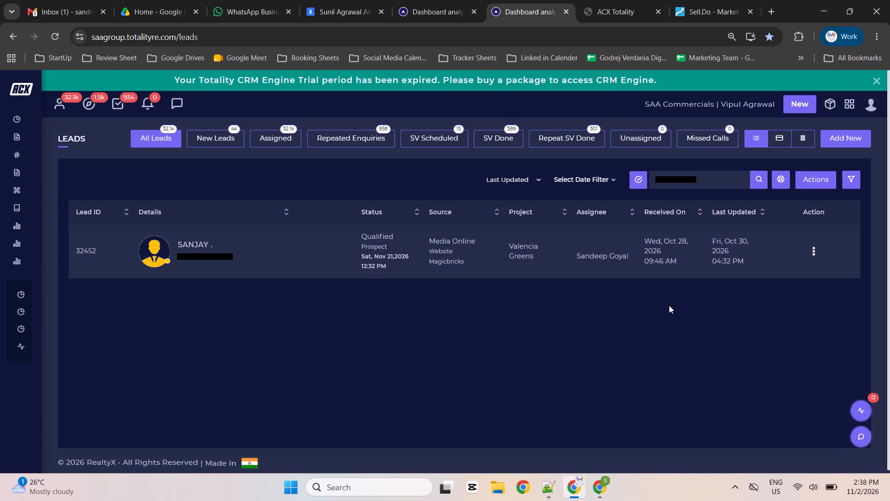
Look up the 01 Oct '26 casa greens apartment lead from Magicbricks in the Totality CRM by its copied phone number.
key("alt+Tab")
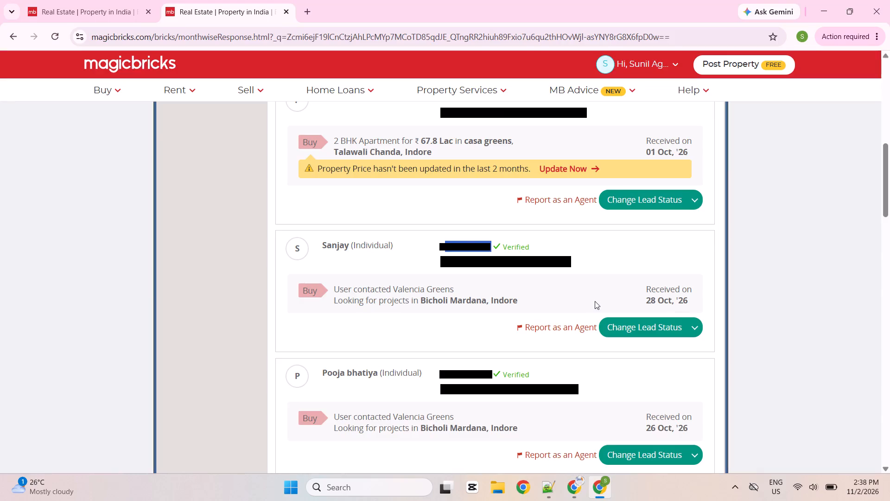
key("alt+Tab")
key("alt+Tab")
scroll(593, 301, "up", 3)
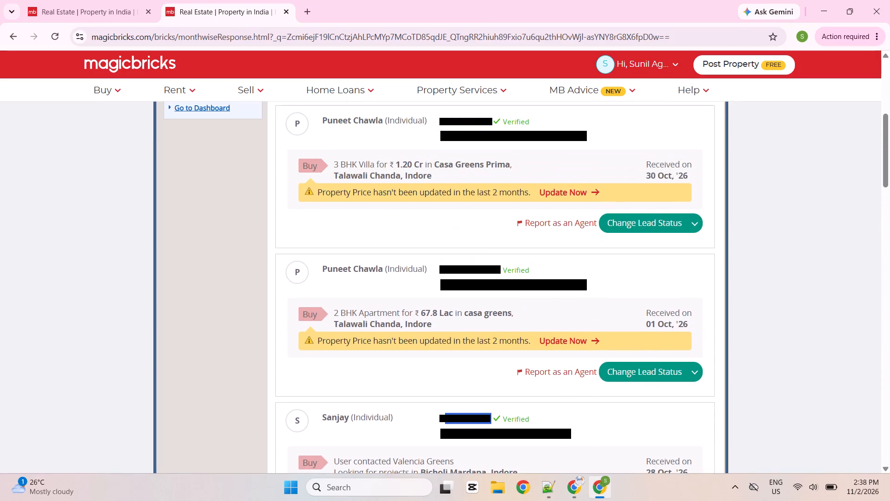
left_click_drag(445, 273, 489, 273)
key("ctrl+c")
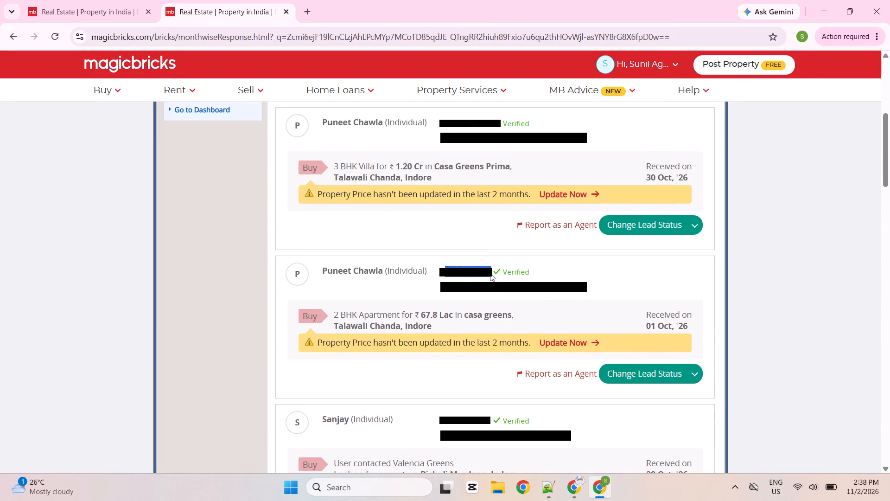
key("ctrl+c")
key("alt+Tab")
left_click(709, 193, "ctrl")
key("ctrl+a")
left_click(720, 180)
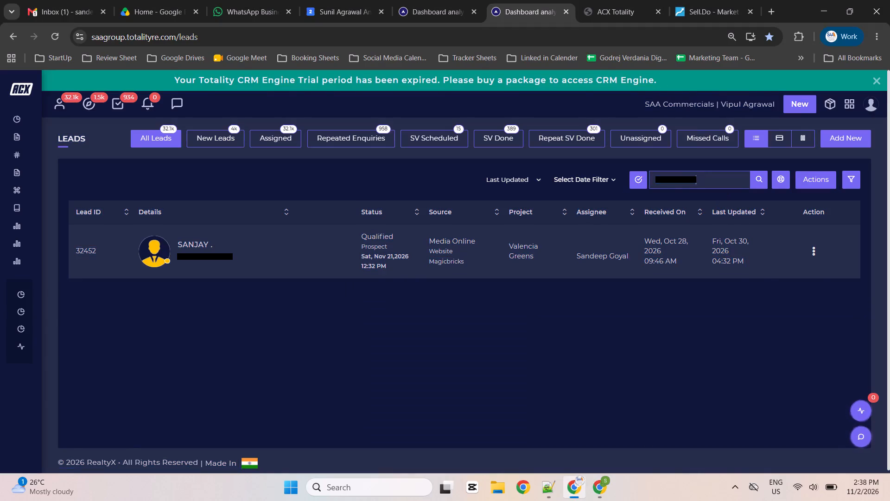
key("ctrl+a")
key("ctrl+v")
left_click(763, 180)
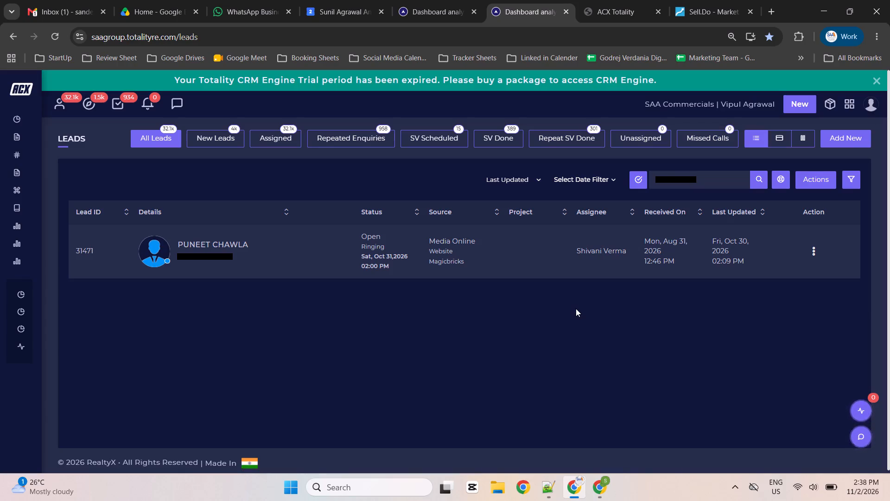
Copy the phone number of the 30 Oct '26 Casa Greens Prima villa lead on Magicbricks and return to the Totality CRM.
key("alt+Tab")
scroll(629, 306, "up", 3)
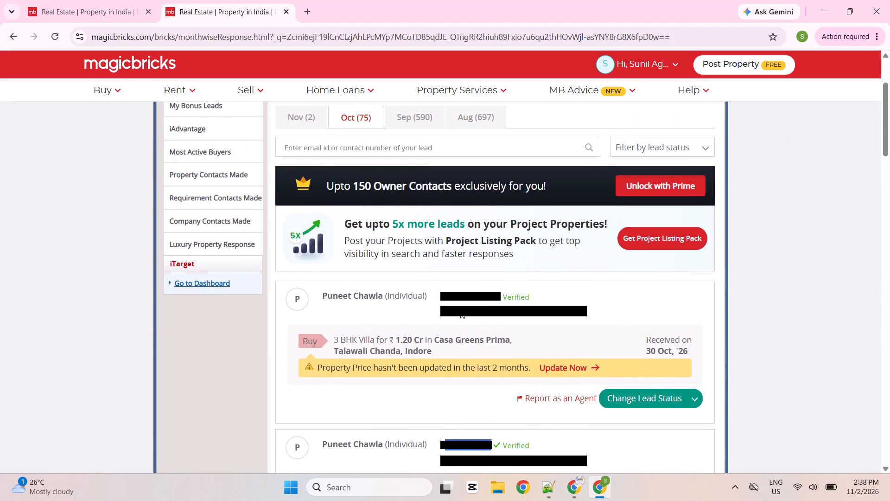
left_click_drag(446, 299, 490, 300)
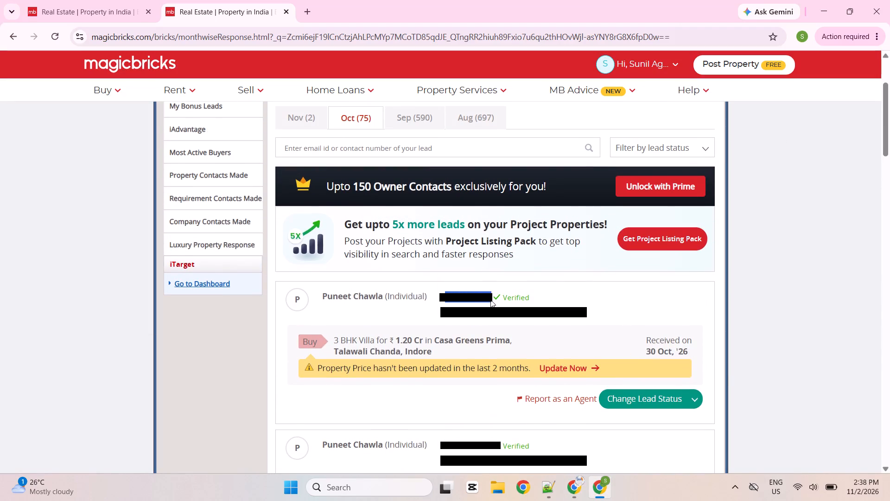
key("ctrl+c")
key("ctrl+c")
key("alt+Tab")
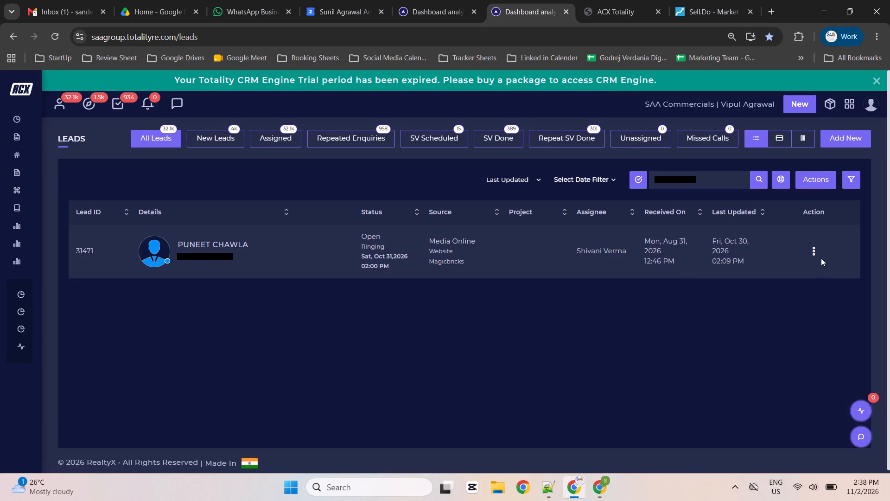
Open the listed CRM lead's update form and examine its lead ownership and enquiry details.
left_click(819, 254)
left_click(813, 254)
left_click(767, 297)
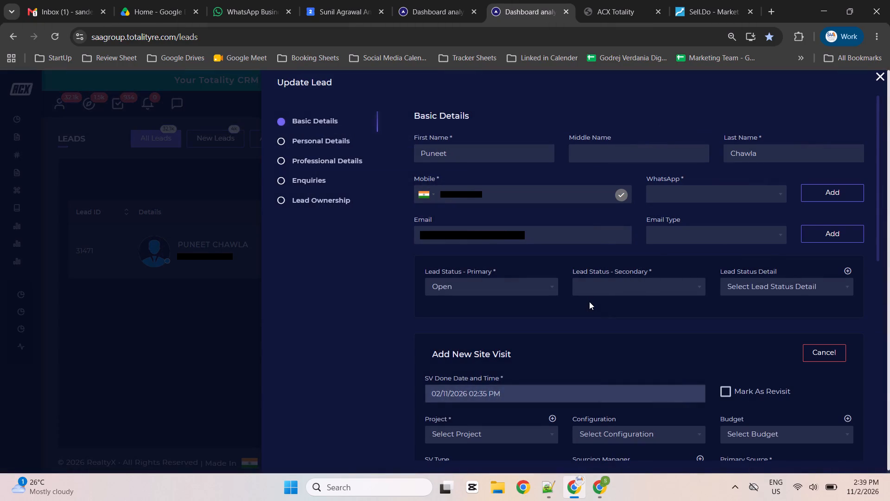
scroll(602, 247, "down", 1)
left_click(302, 197)
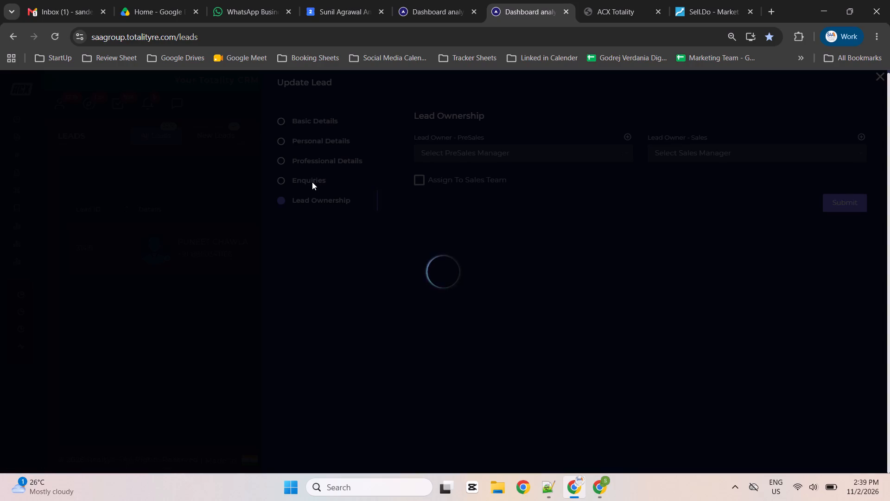
left_click(312, 182)
left_click(312, 182)
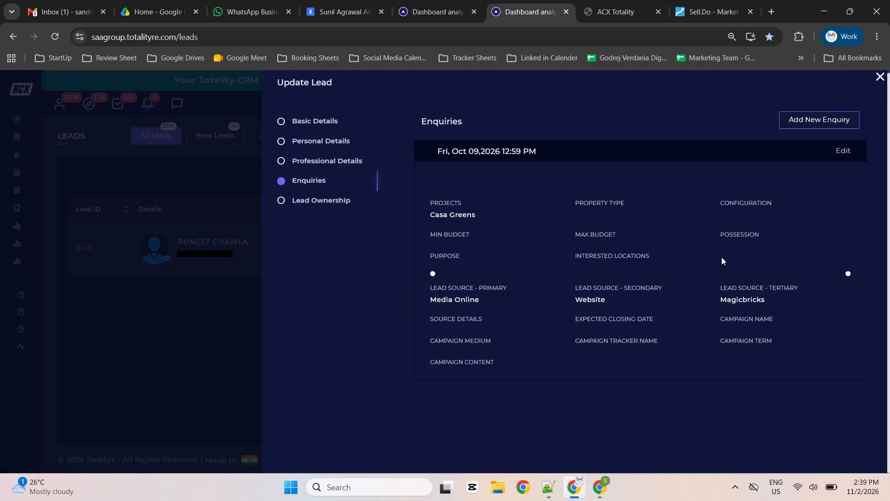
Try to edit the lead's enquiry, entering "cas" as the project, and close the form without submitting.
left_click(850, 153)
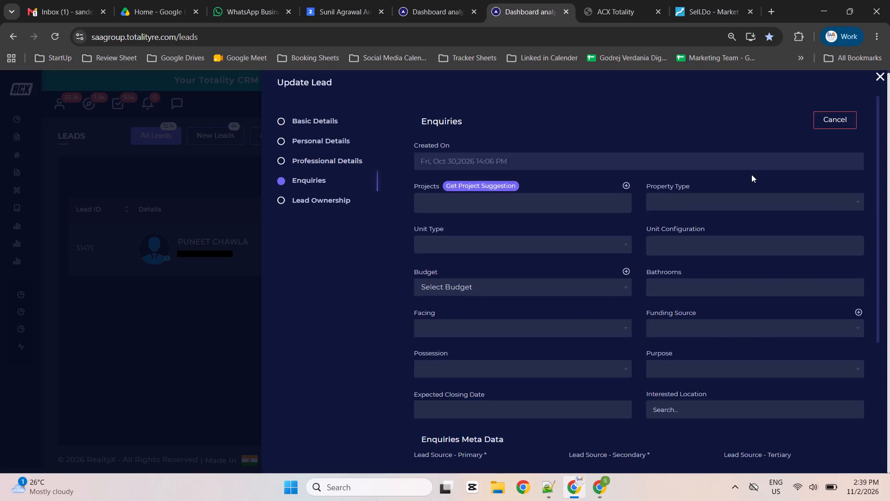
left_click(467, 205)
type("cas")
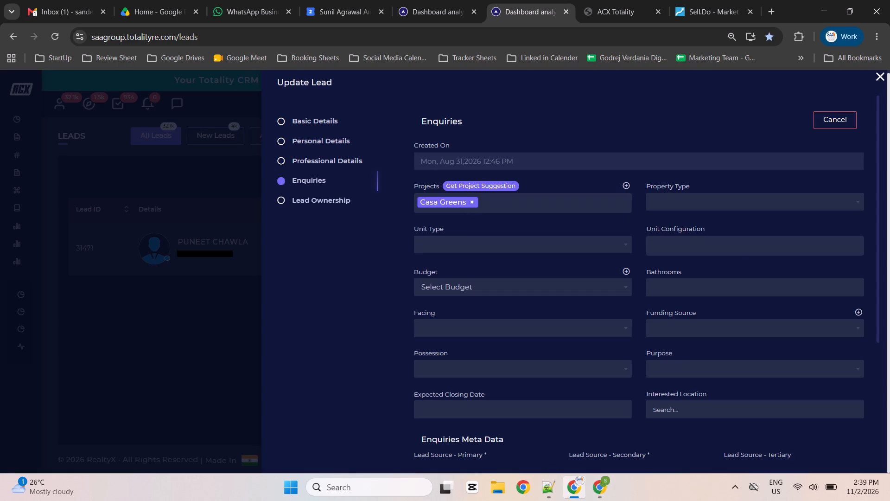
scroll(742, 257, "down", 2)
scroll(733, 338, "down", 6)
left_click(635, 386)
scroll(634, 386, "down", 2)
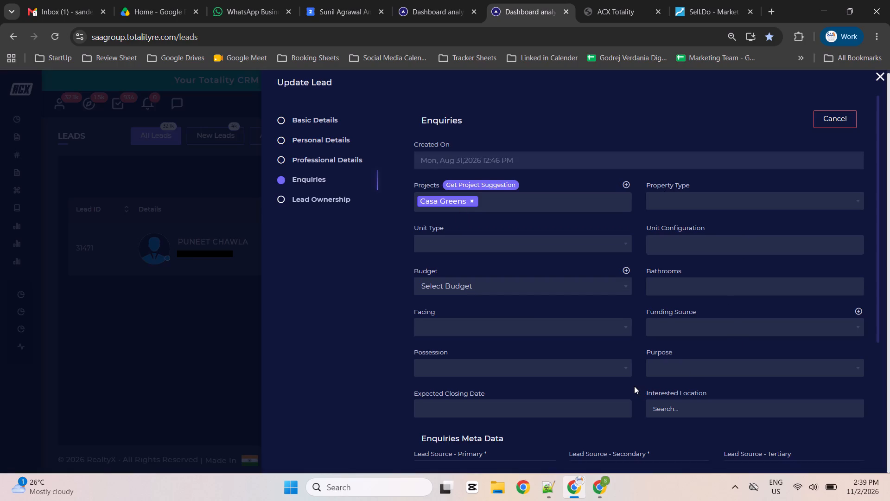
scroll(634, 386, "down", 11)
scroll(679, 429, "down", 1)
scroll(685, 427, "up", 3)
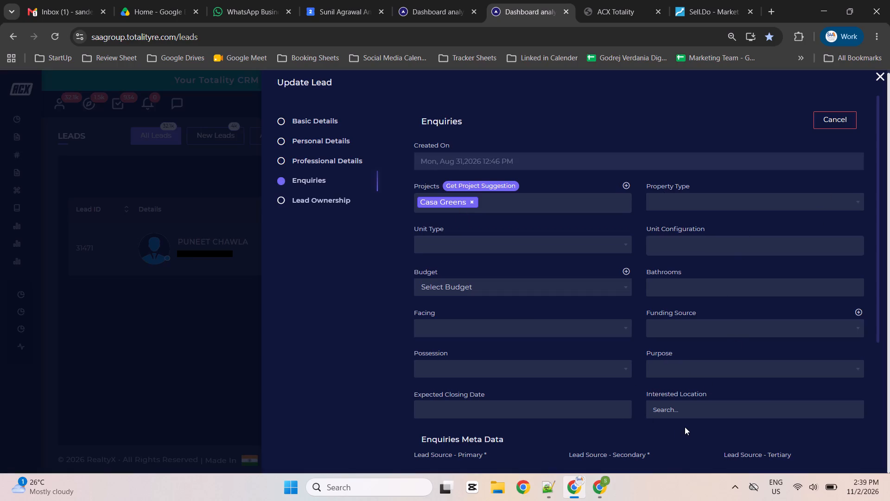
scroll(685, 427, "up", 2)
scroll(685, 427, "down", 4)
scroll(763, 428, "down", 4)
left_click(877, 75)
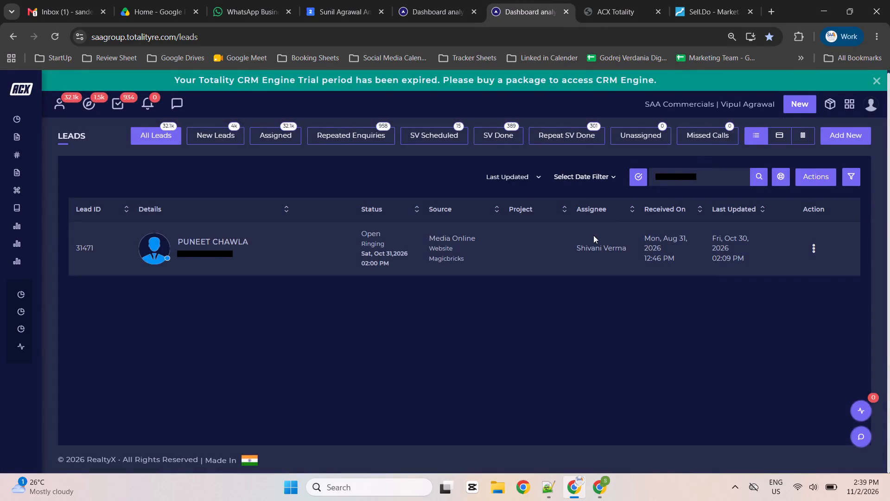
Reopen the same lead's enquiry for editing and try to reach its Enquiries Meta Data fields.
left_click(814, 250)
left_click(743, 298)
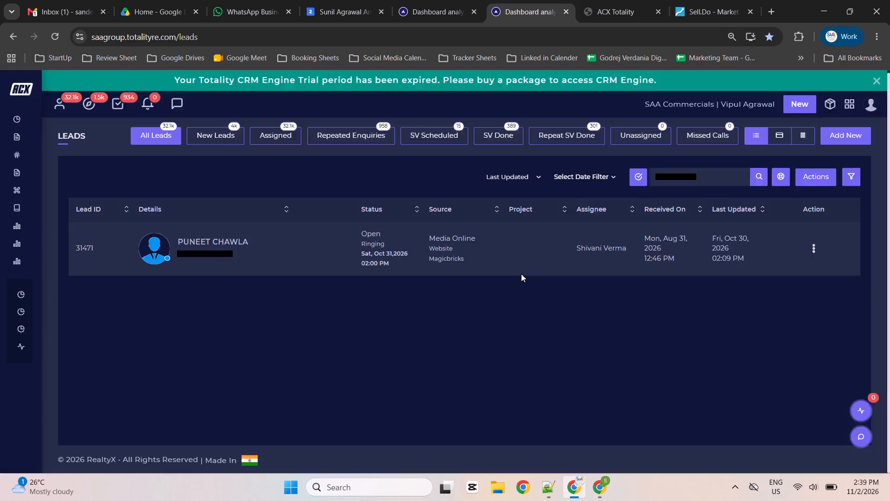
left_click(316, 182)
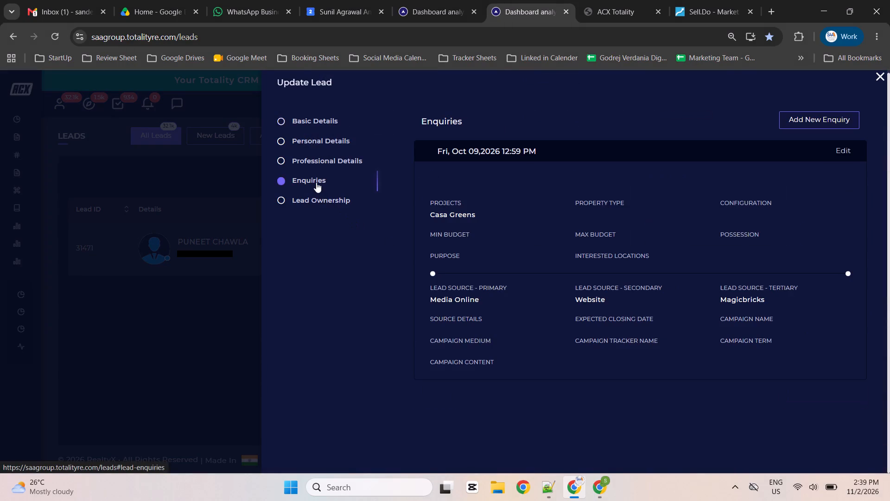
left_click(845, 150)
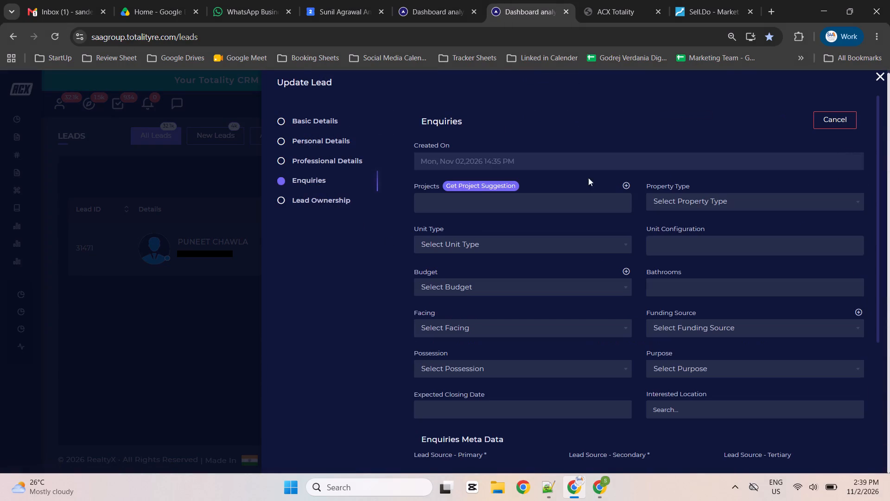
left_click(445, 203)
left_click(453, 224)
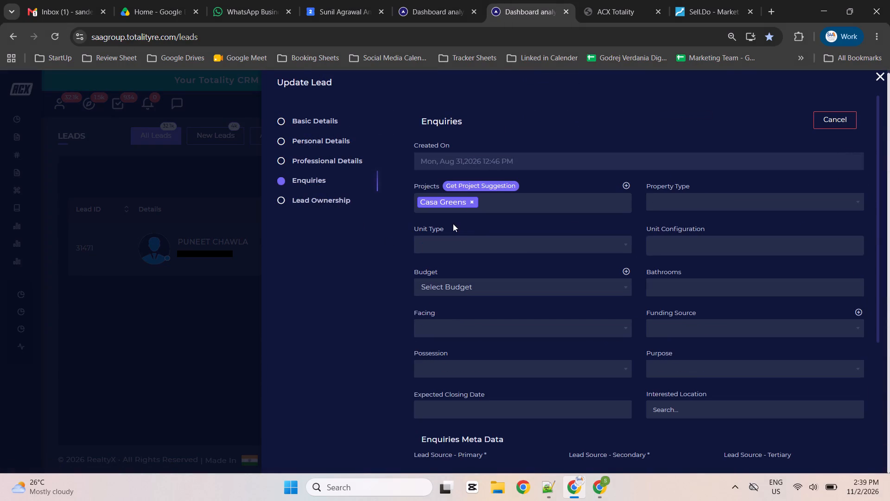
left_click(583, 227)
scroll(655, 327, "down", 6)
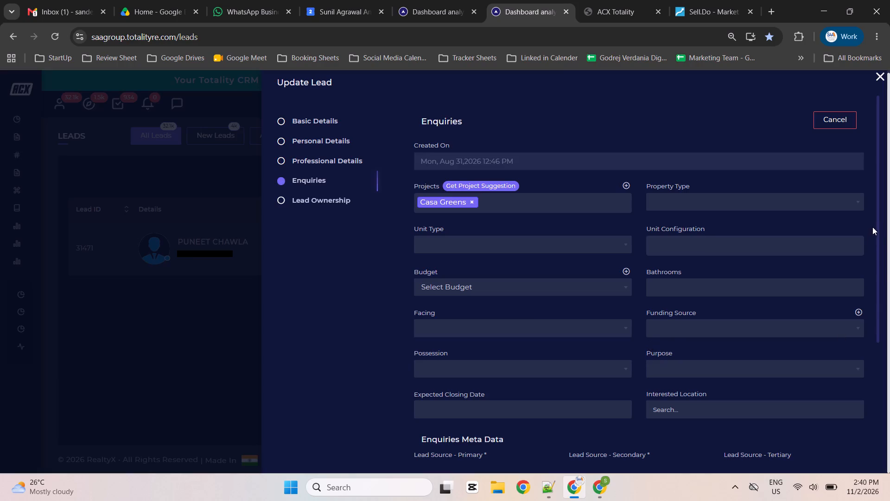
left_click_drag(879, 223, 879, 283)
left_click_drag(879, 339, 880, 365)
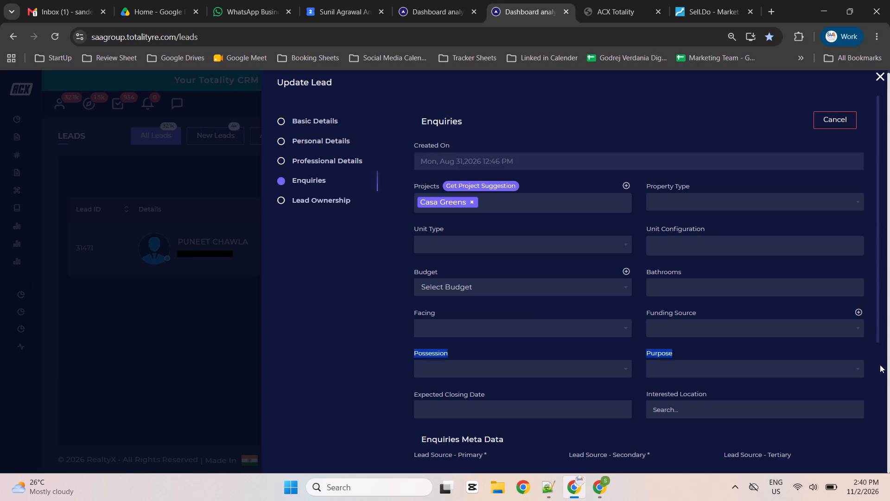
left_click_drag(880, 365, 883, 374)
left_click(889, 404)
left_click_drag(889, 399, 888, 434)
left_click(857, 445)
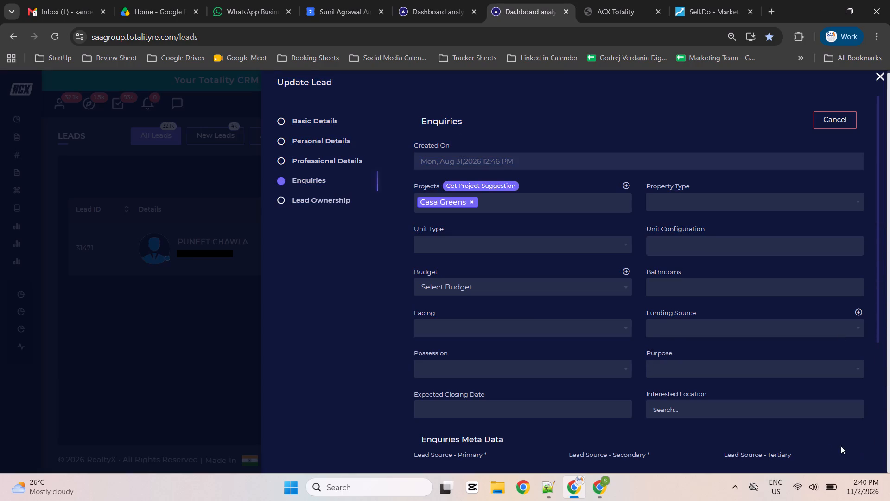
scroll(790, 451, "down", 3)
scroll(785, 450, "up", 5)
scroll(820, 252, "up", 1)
Look up the 30 Oct '26 Casa Greens Prima lead in the Totality CRM by its recopied phone number and compare it with Magicbricks.
key("alt+Tab")
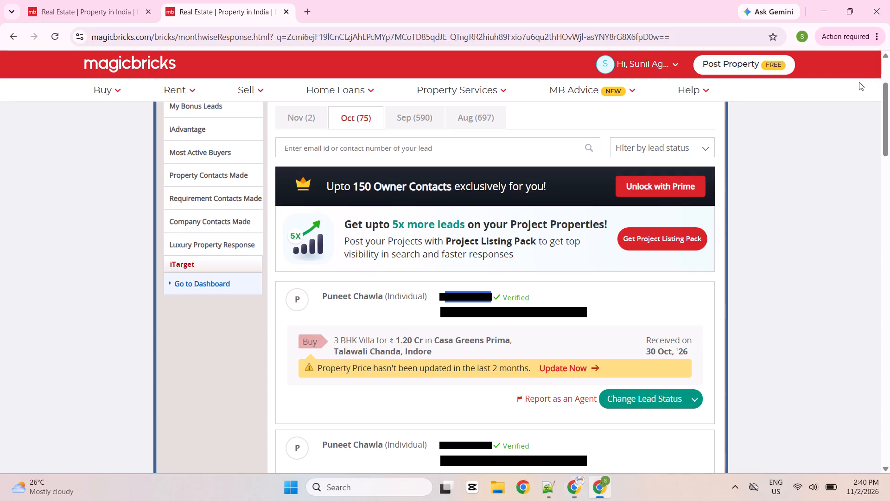
key("ctrl+c")
key("alt+Tab")
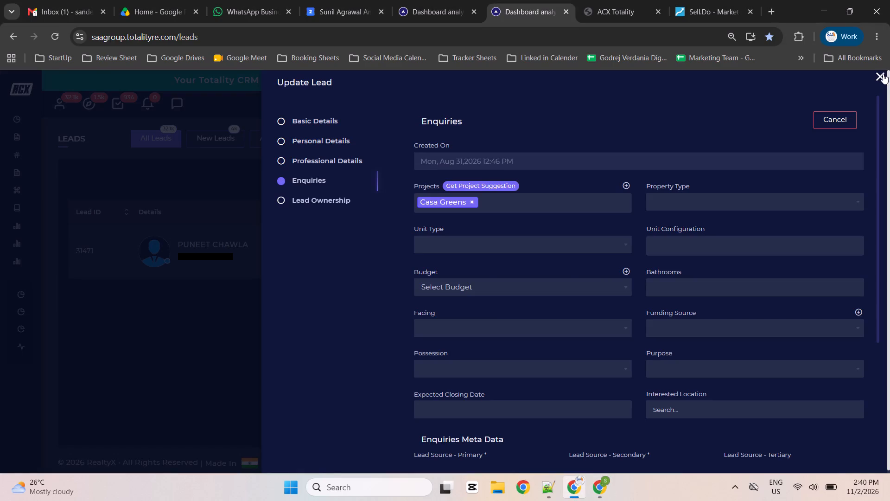
left_click(881, 72)
left_click(705, 175)
key("ctrl+a")
key("ctrl+v")
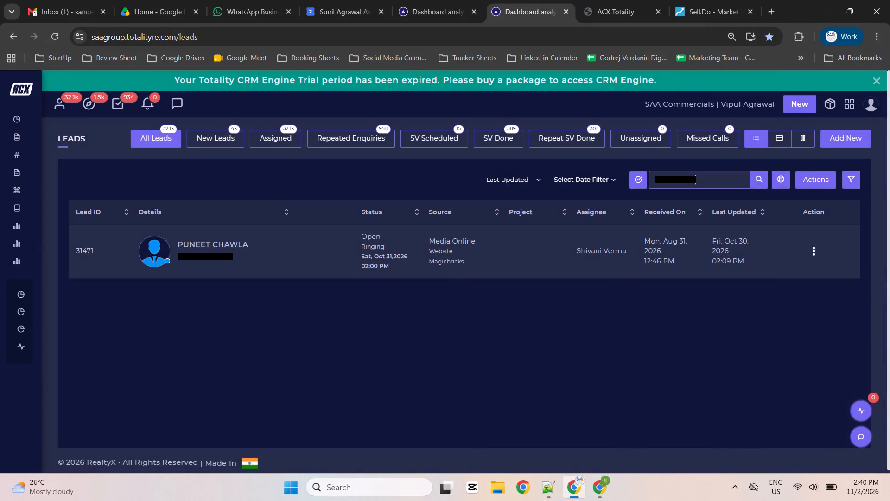
left_click(761, 181)
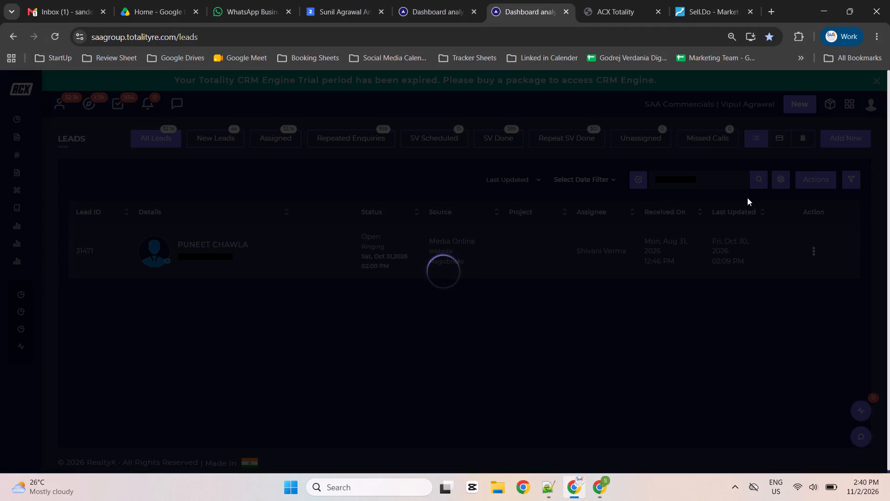
key("alt+Tab")
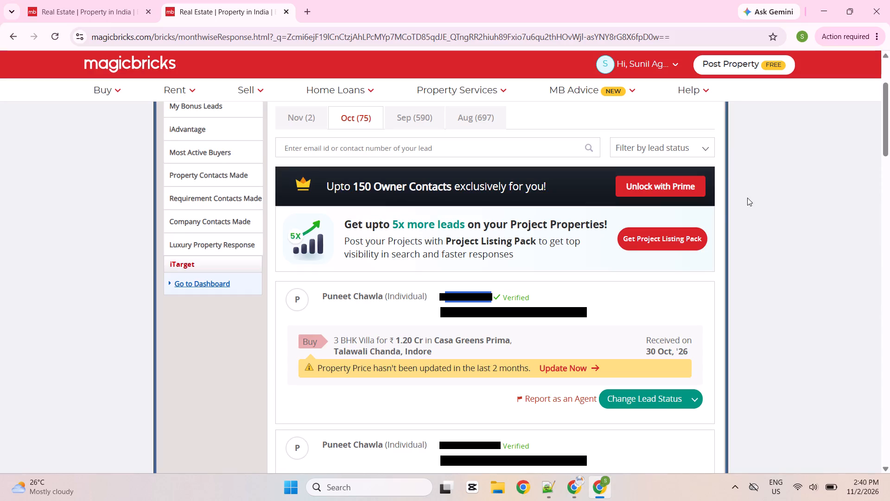
key("alt+Tab")
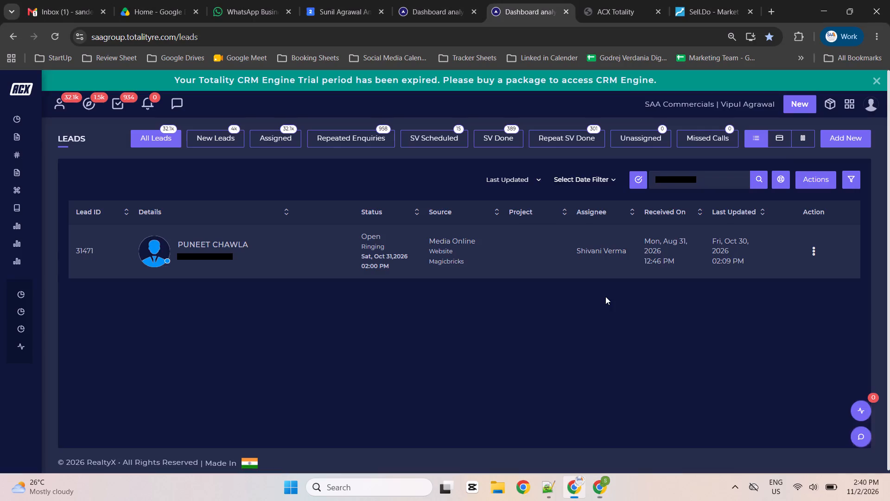
key("alt+Tab")
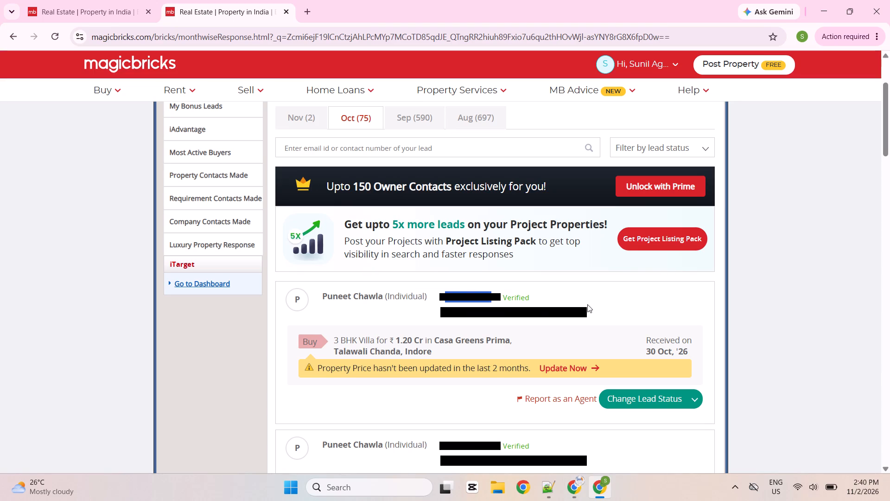
scroll(587, 304, "down", 2)
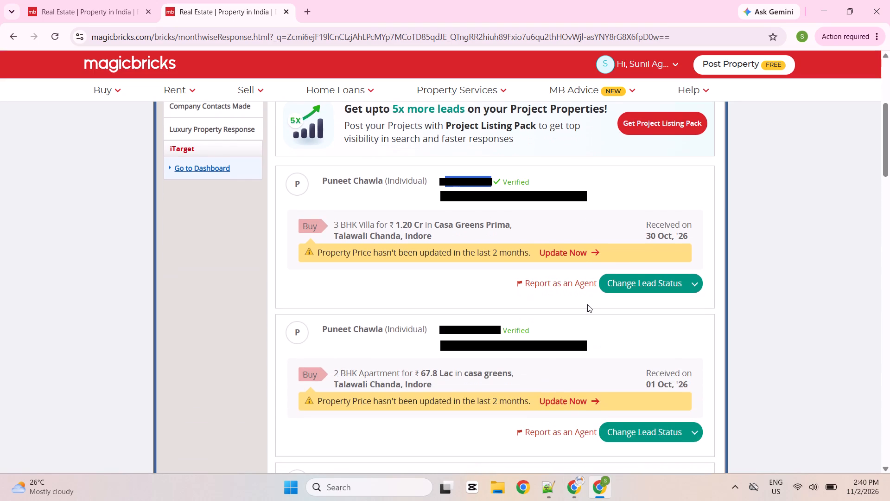